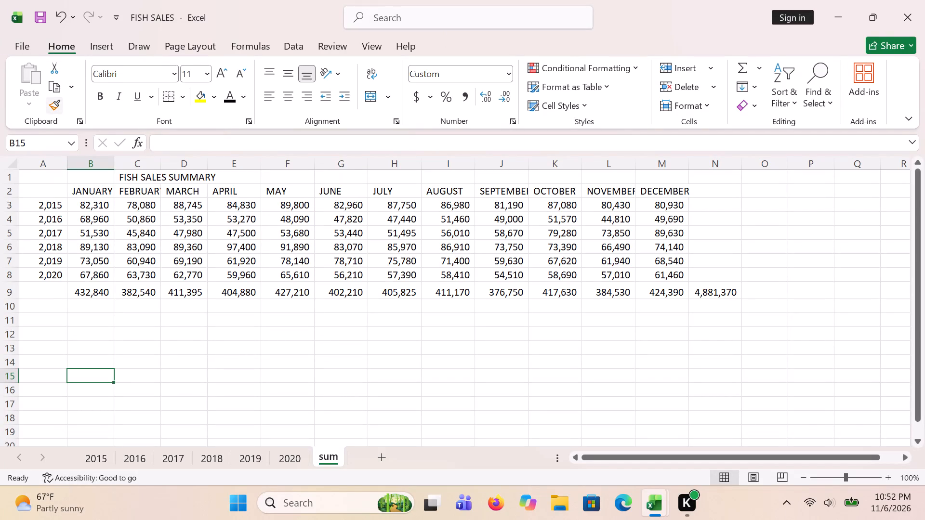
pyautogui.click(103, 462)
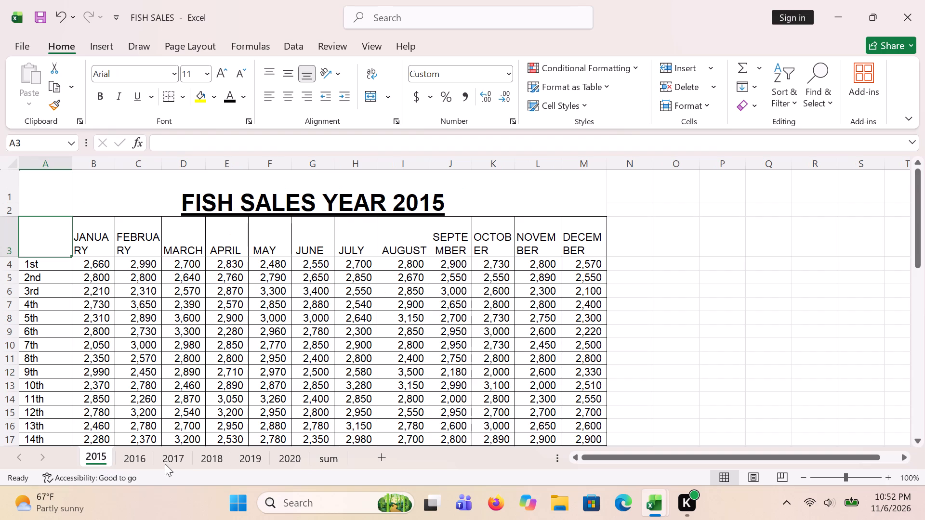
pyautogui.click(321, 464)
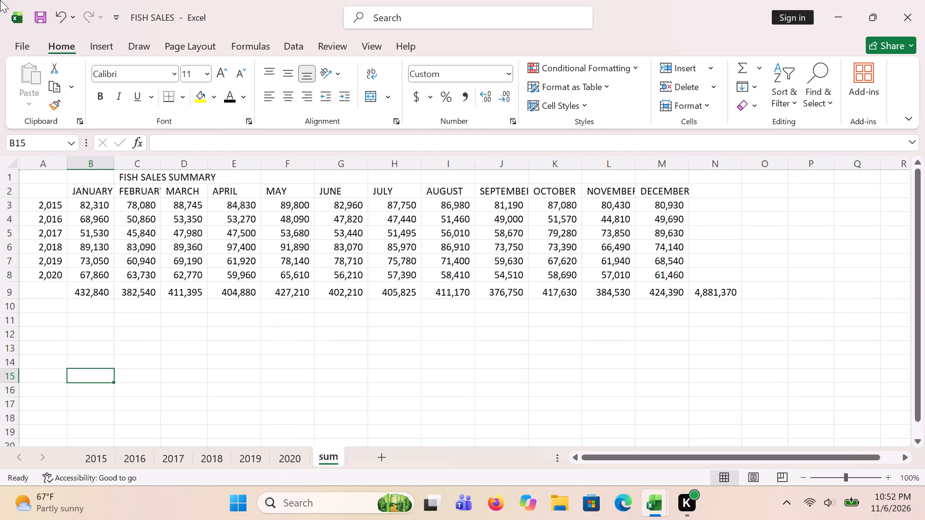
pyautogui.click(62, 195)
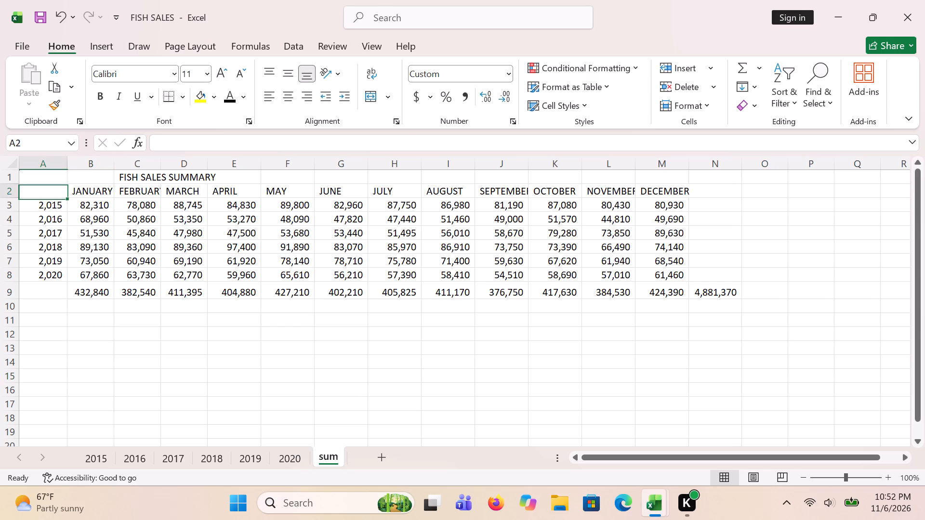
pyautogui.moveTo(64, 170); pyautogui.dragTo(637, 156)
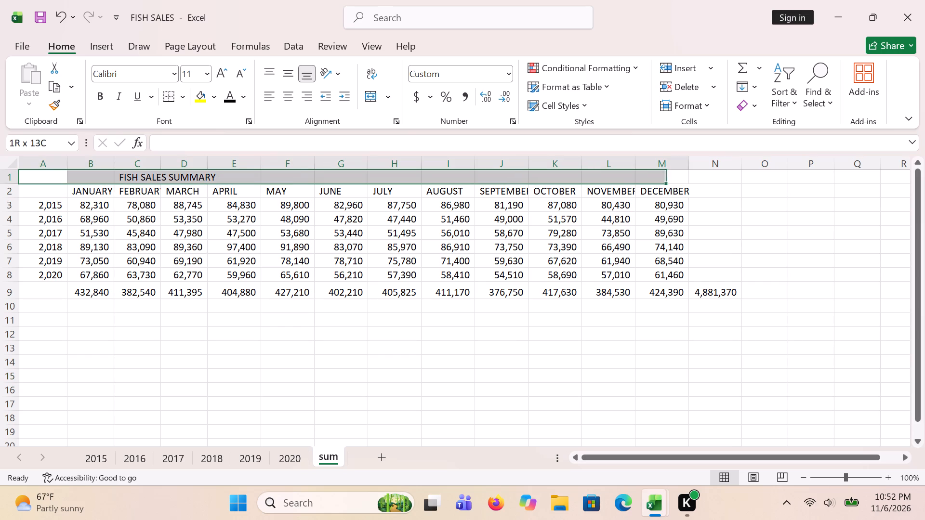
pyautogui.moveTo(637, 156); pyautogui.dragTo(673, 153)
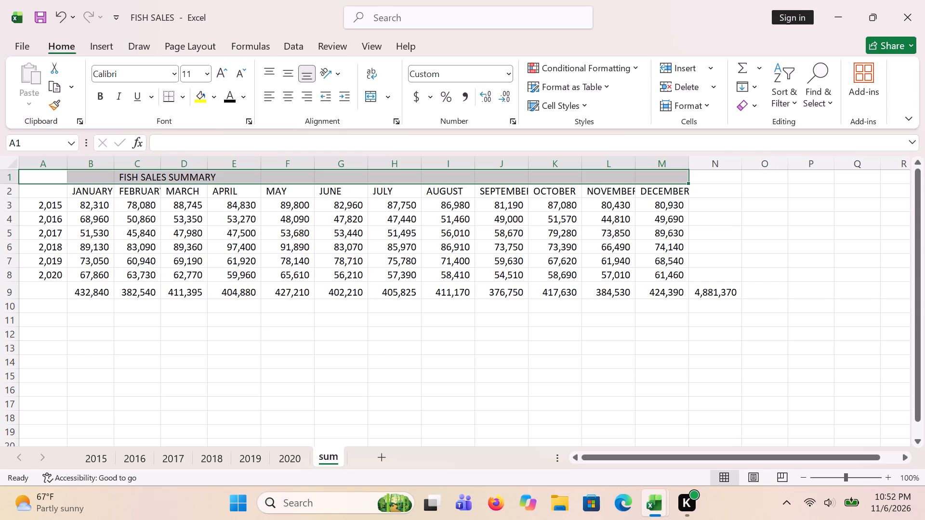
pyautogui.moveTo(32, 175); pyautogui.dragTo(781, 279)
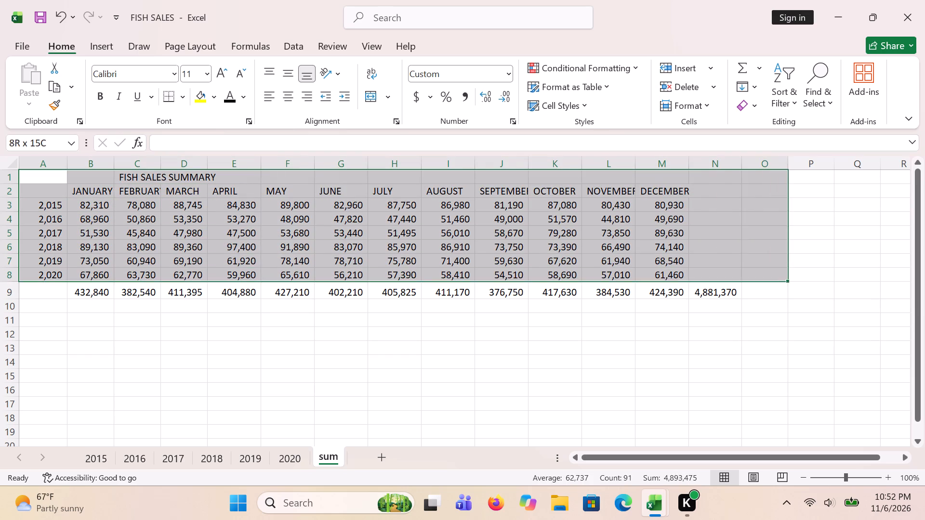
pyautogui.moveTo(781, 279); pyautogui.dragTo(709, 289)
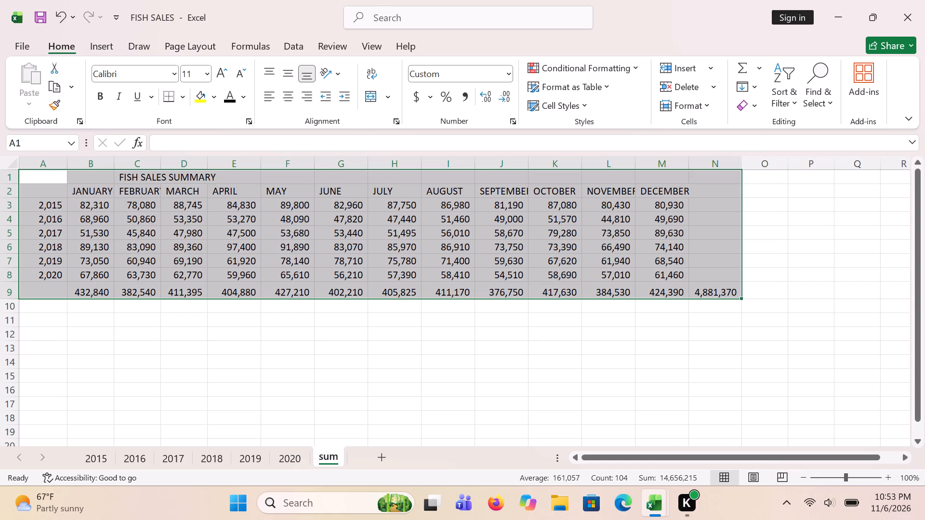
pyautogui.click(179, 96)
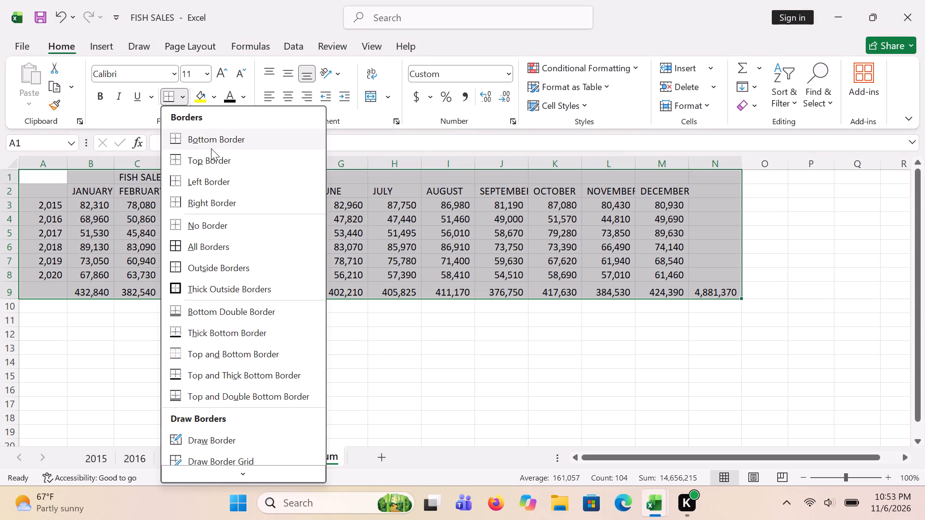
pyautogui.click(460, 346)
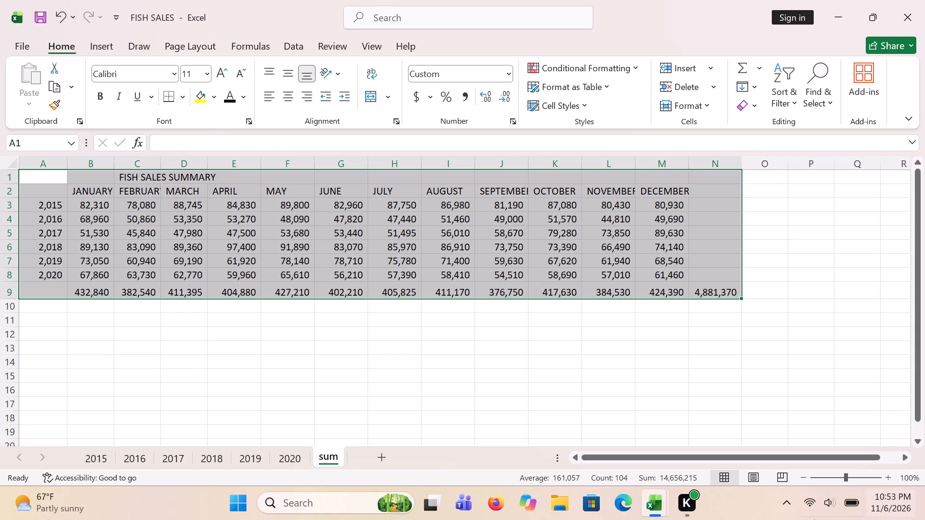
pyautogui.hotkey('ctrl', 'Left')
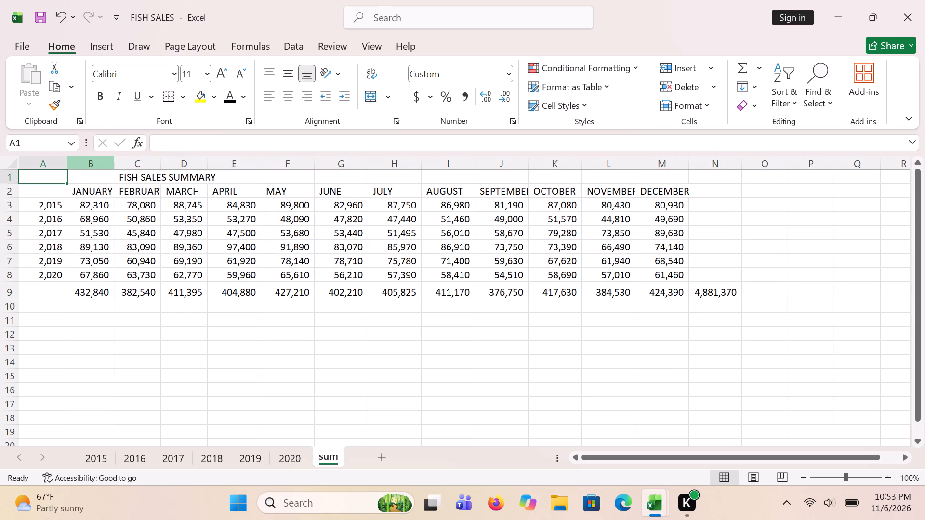
# Apply All Borders to the monthly sales table in A2:M9 on the sum sheet, including the header and totals rows.
pyautogui.moveTo(51, 194); pyautogui.dragTo(655, 282)
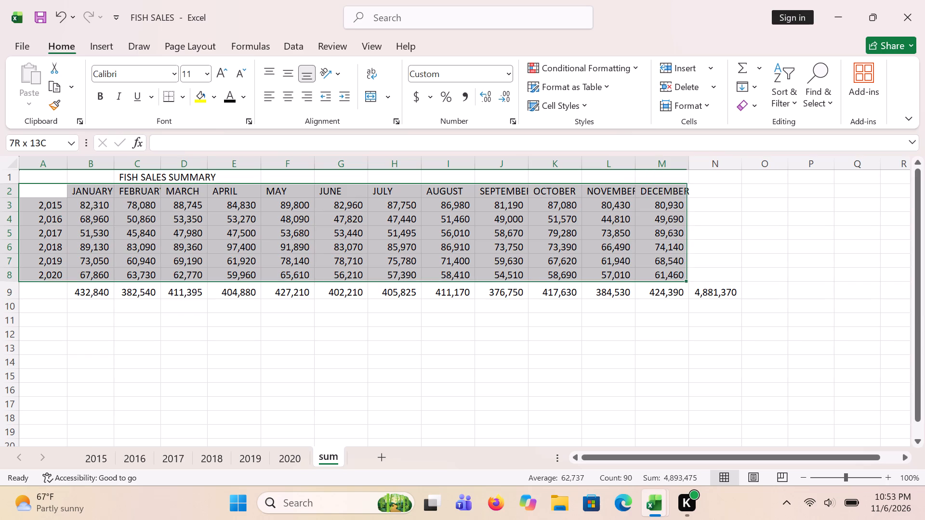
pyautogui.moveTo(655, 282); pyautogui.dragTo(655, 286)
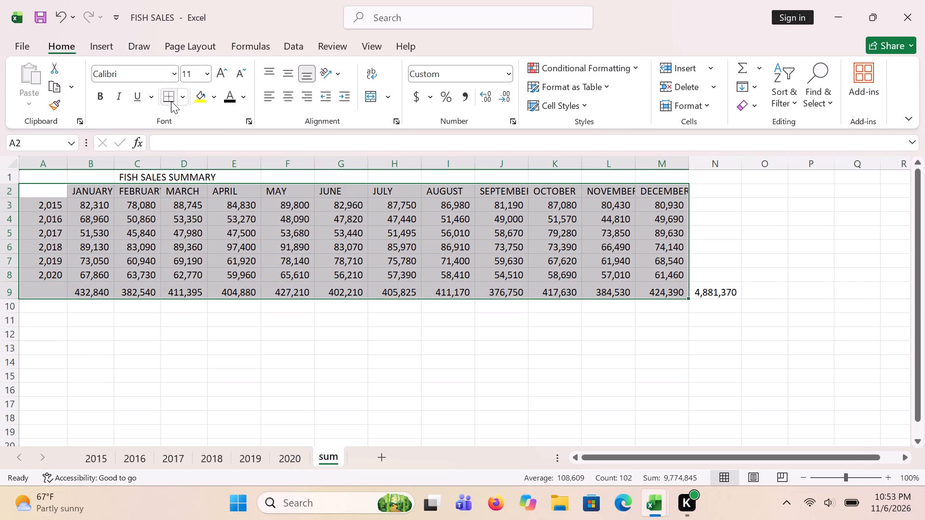
pyautogui.click(185, 98)
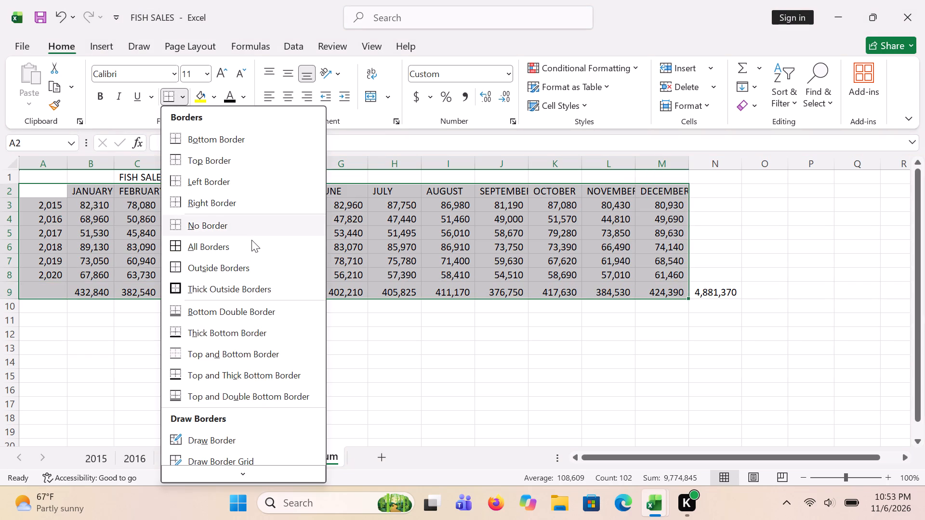
pyautogui.click(251, 244)
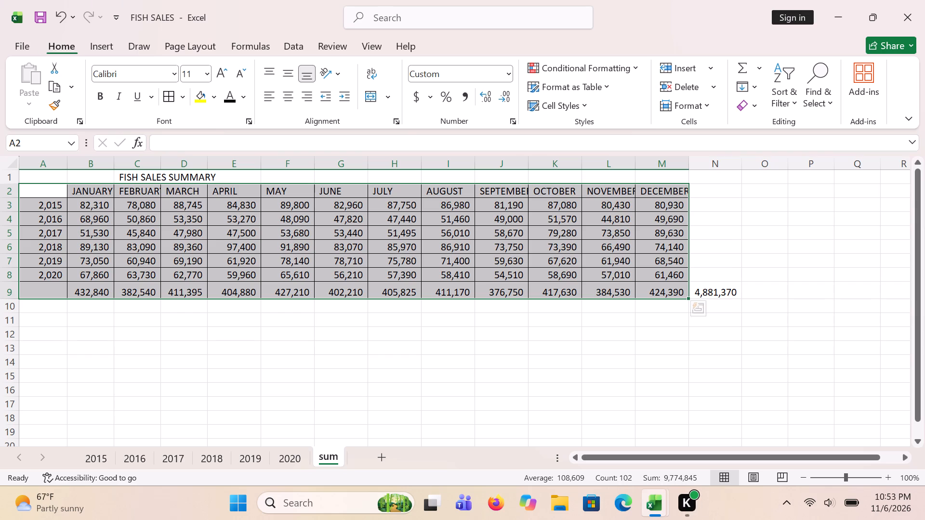
# Save the FISH SALES workbook.
pyautogui.click(45, 12)
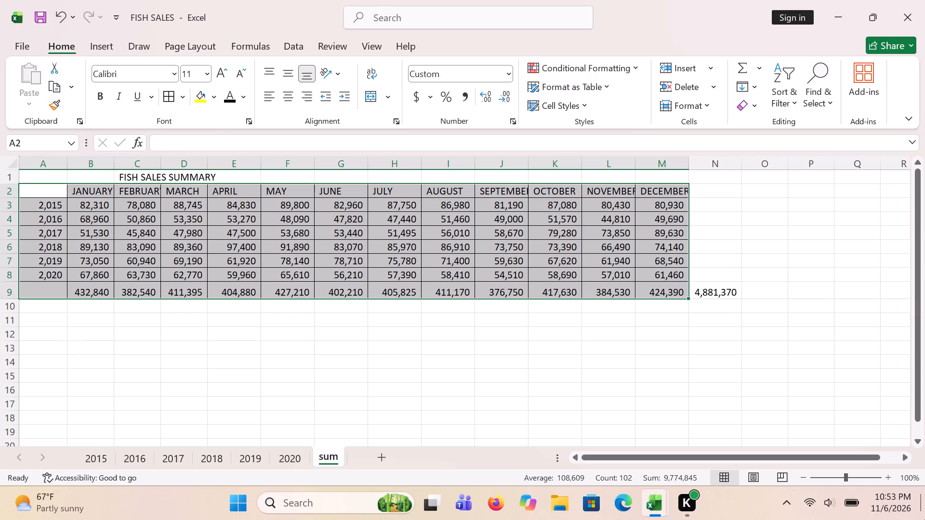
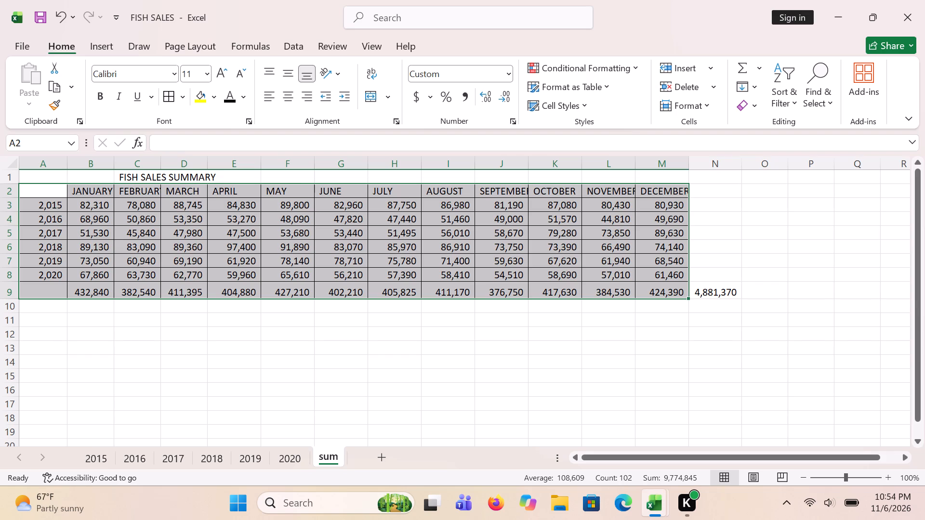
# Save the FISH SALES workbook again and clear the table selection.
pyautogui.click(42, 17)
pyautogui.click(541, 335)
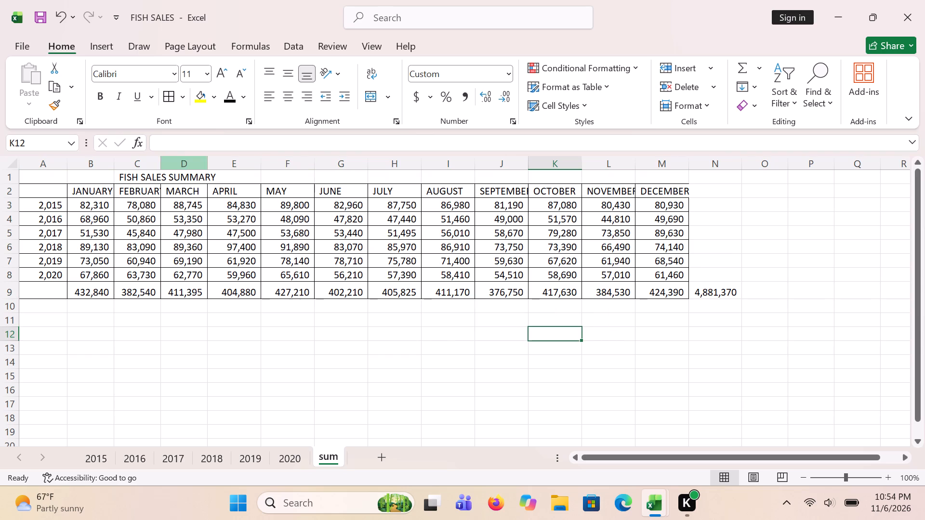
# Merge and center the FISH SALES SUMMARY title across A1:M1 on the sum sheet and underline it.
pyautogui.moveTo(43, 173); pyautogui.dragTo(372, 195)
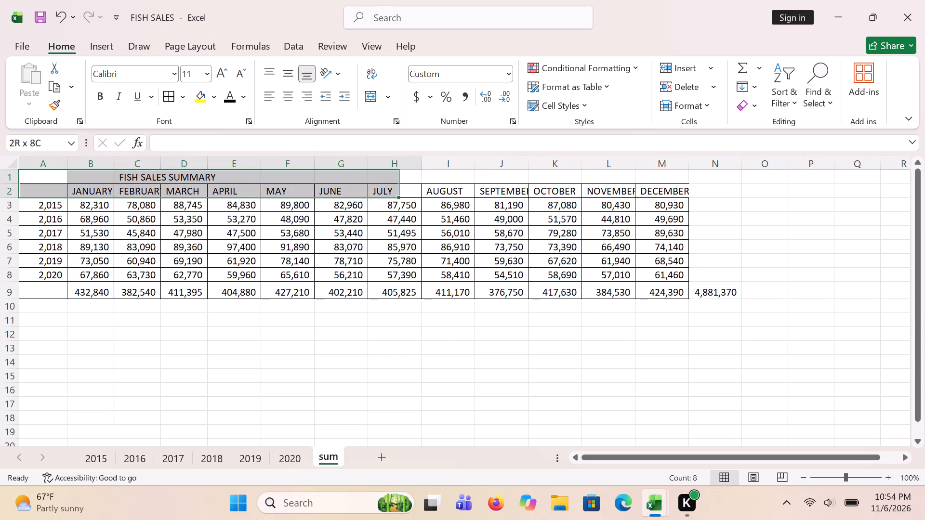
pyautogui.moveTo(372, 195); pyautogui.dragTo(684, 180)
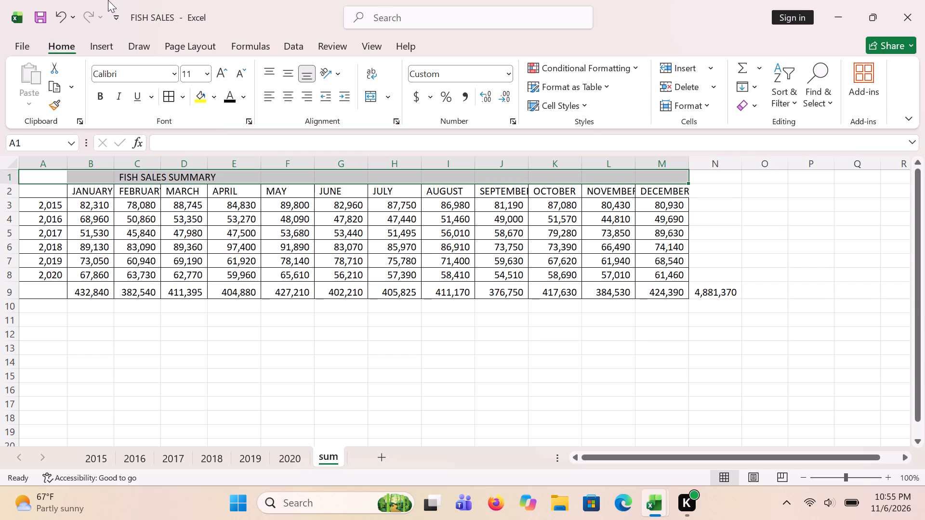
pyautogui.click(370, 95)
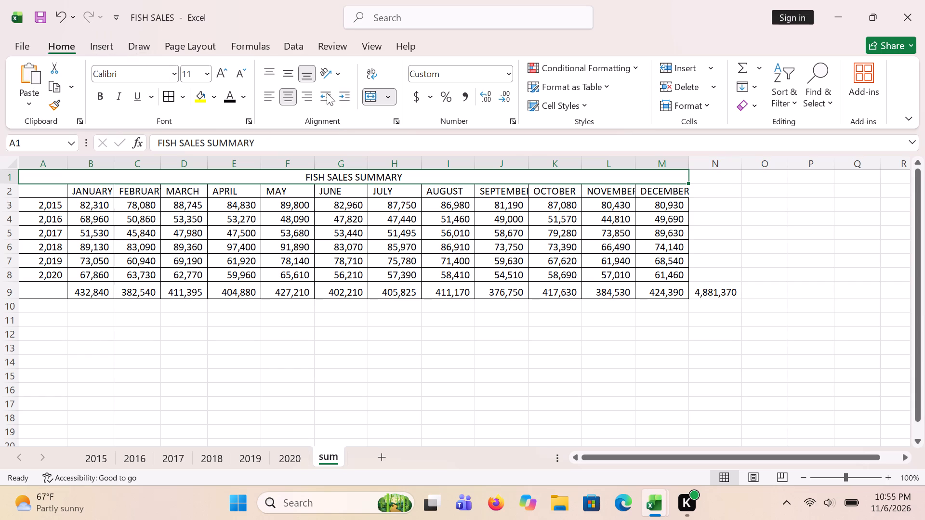
pyautogui.click(137, 97)
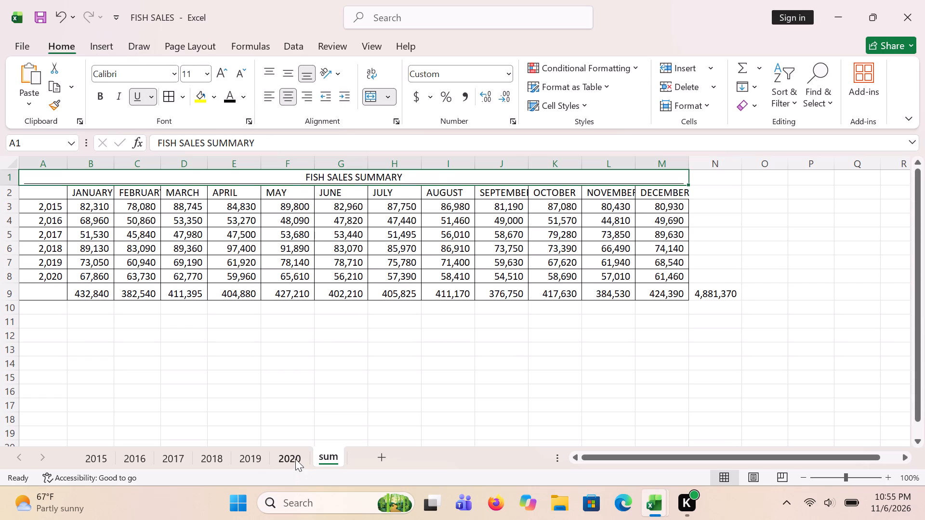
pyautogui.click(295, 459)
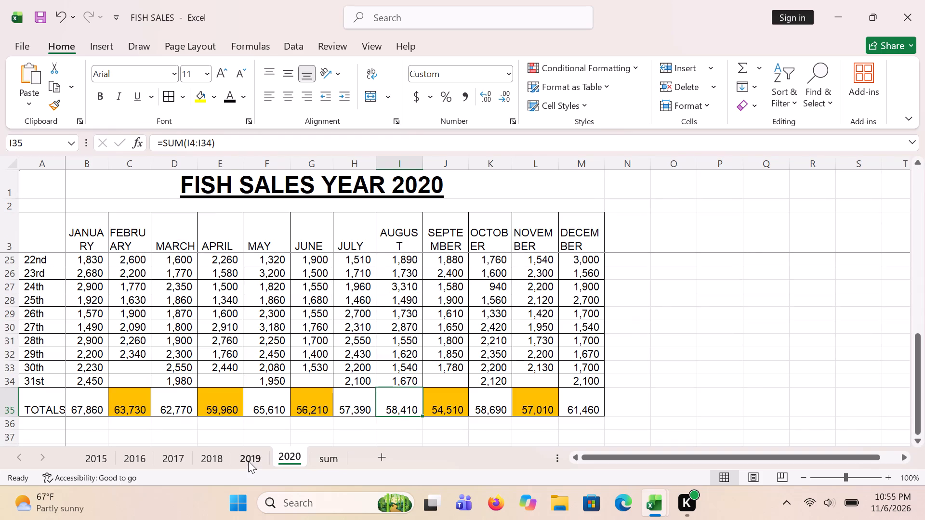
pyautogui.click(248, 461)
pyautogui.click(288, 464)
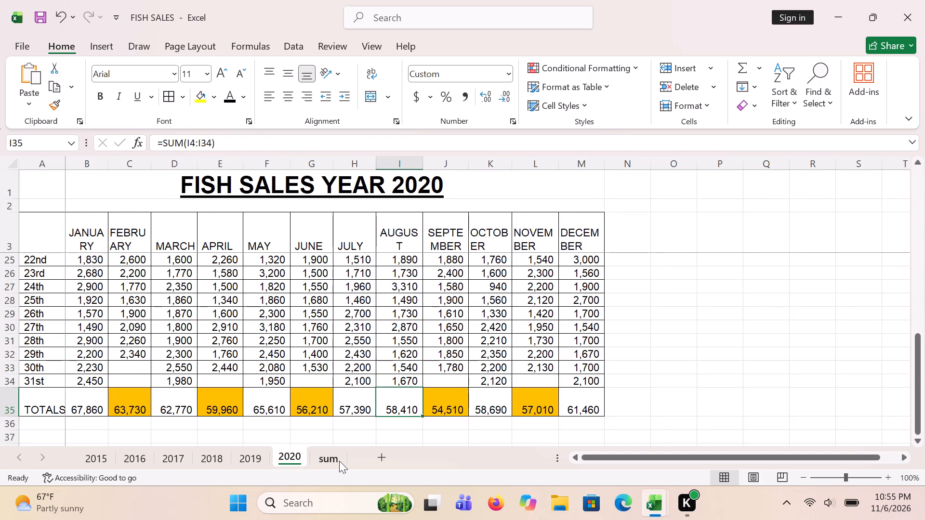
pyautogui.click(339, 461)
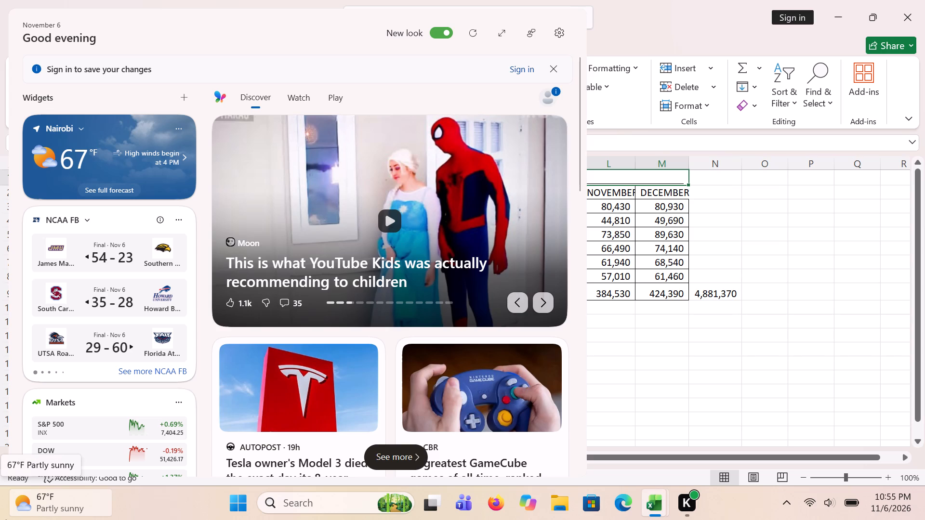
# Set the sum sheet's print orientation to Landscape and check both pages in the print preview.
pyautogui.hotkey('ctrl', 'p')
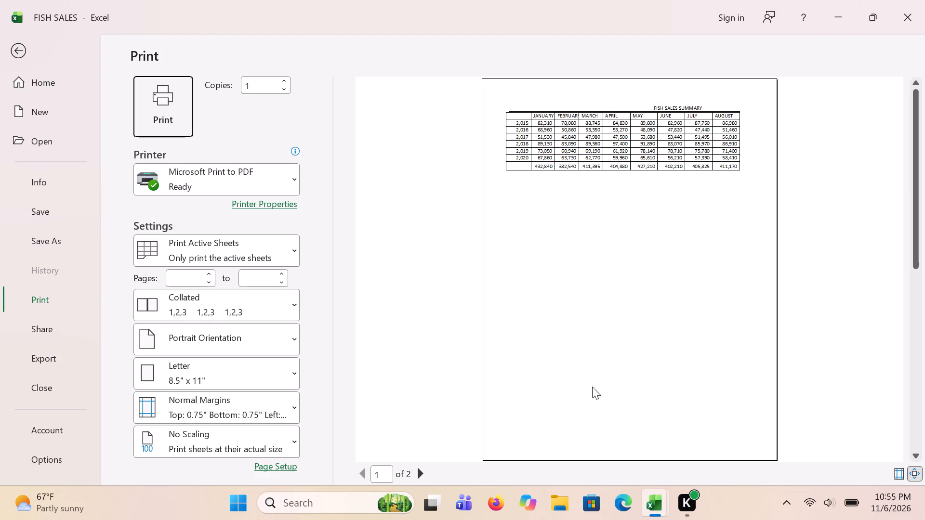
pyautogui.click(294, 340)
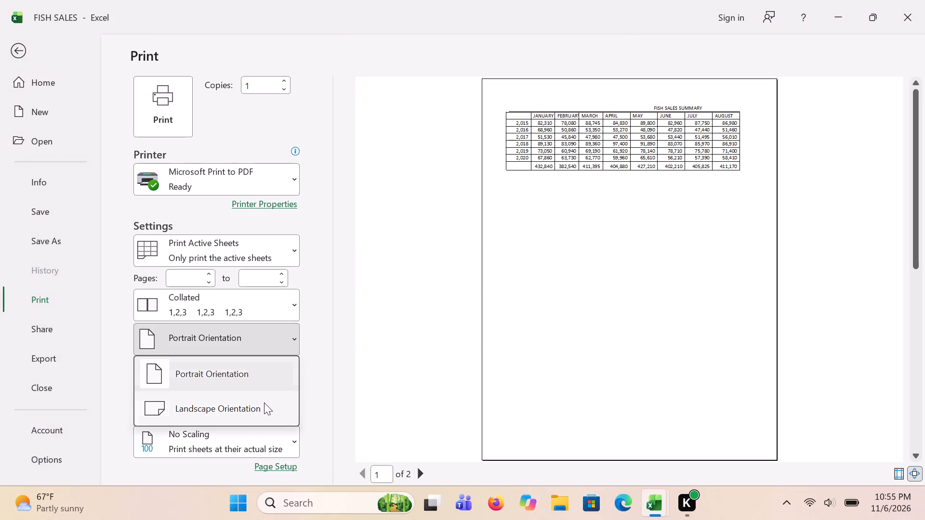
pyautogui.click(263, 405)
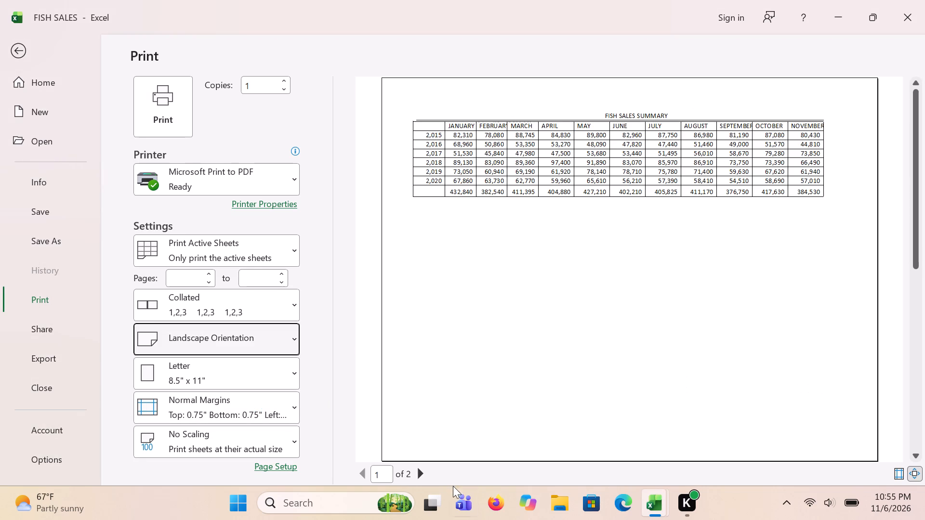
pyautogui.click(422, 470)
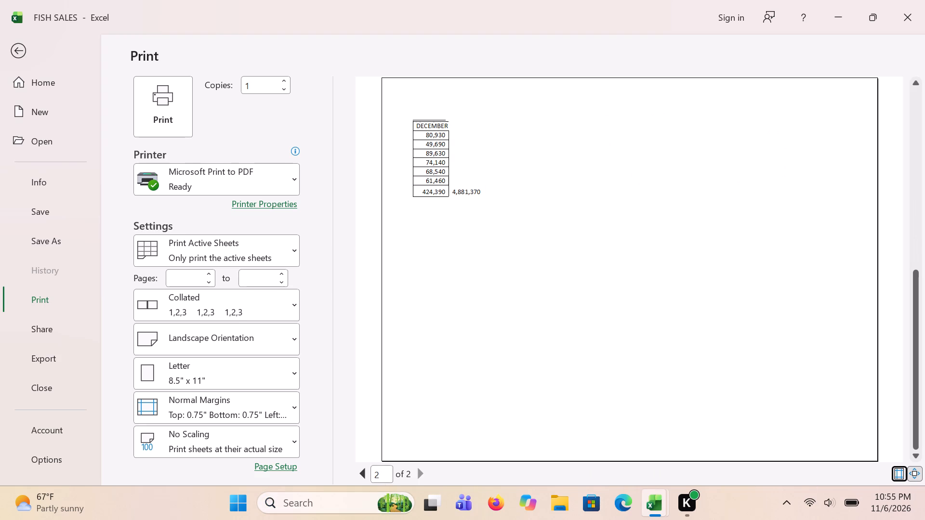
pyautogui.click(360, 473)
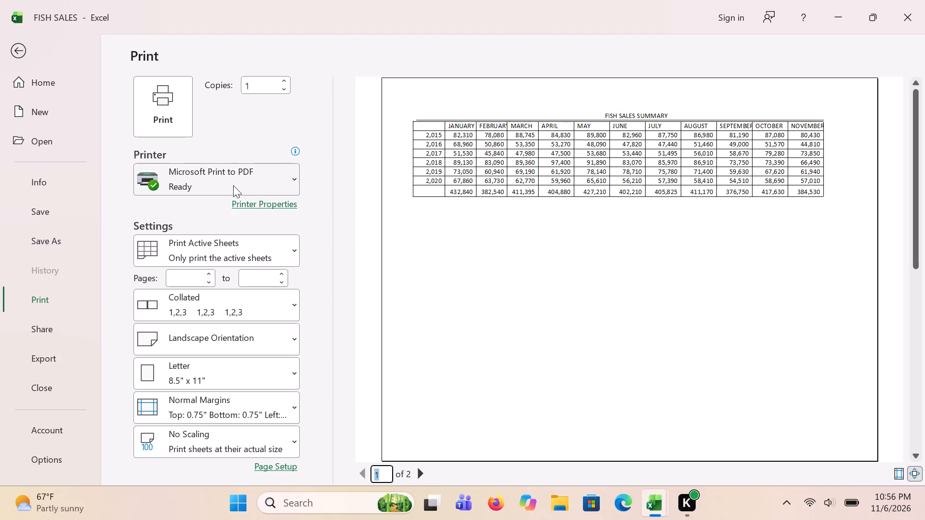
pyautogui.click(16, 51)
# Delete the grand total formula in N9, beside the monthly totals row.
pyautogui.click(704, 293)
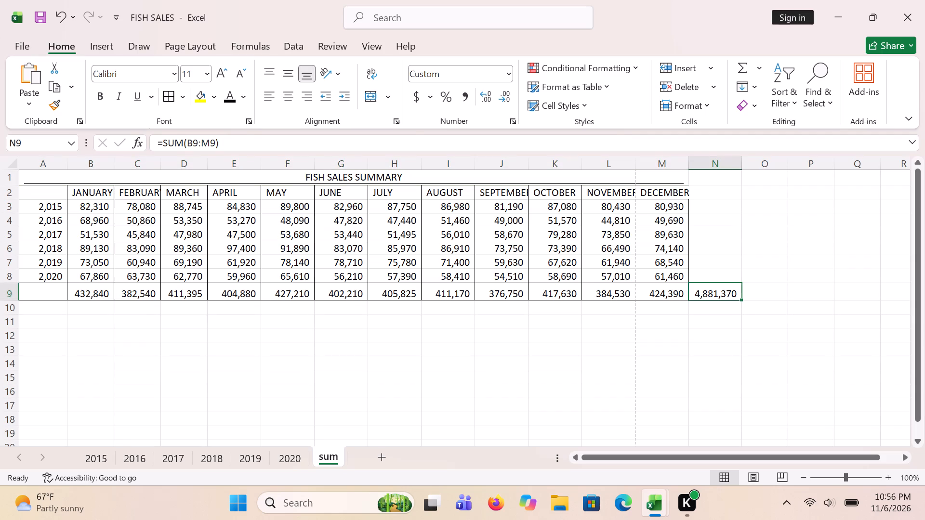
pyautogui.press('Delete')
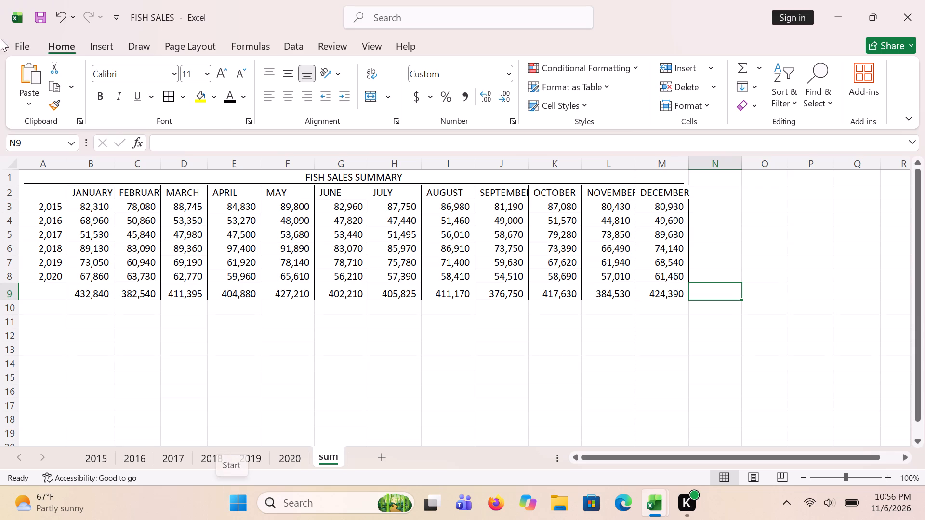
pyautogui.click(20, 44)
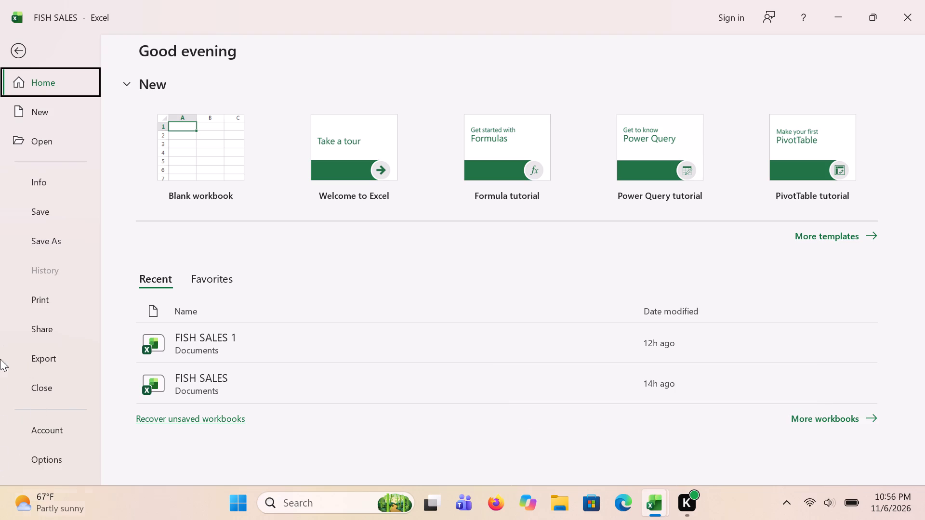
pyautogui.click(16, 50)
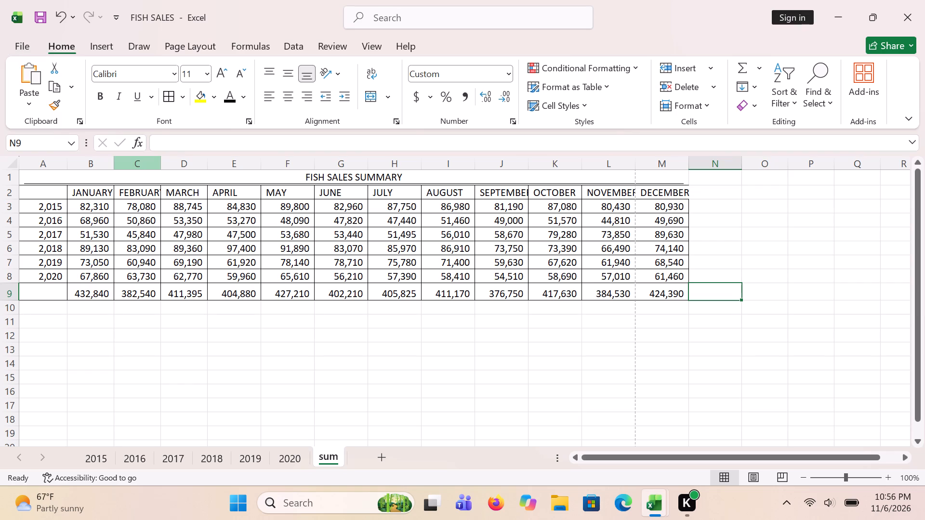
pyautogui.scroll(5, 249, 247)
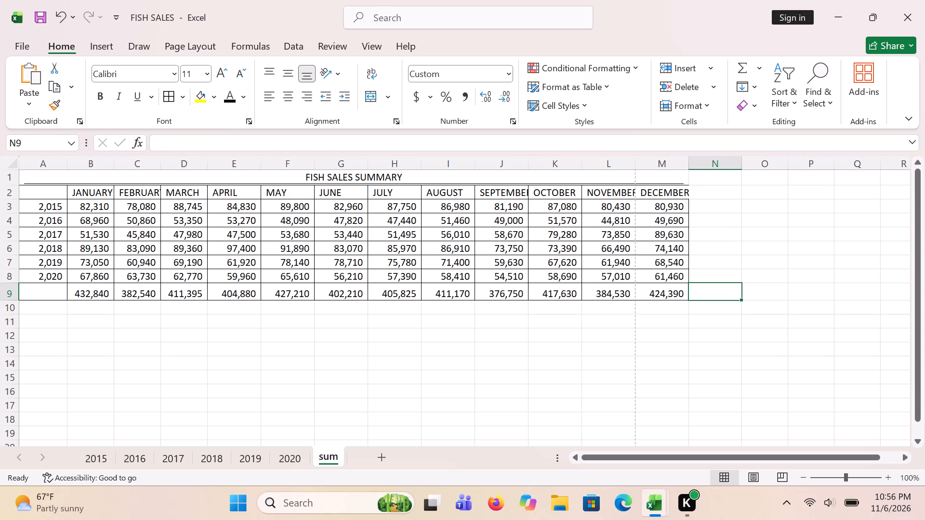
# Switch to the FISH SALES 1 workbook and delete the grand total formula in N9 of its sum sheet.
pyautogui.hotkey('ctrl', 'Tab')
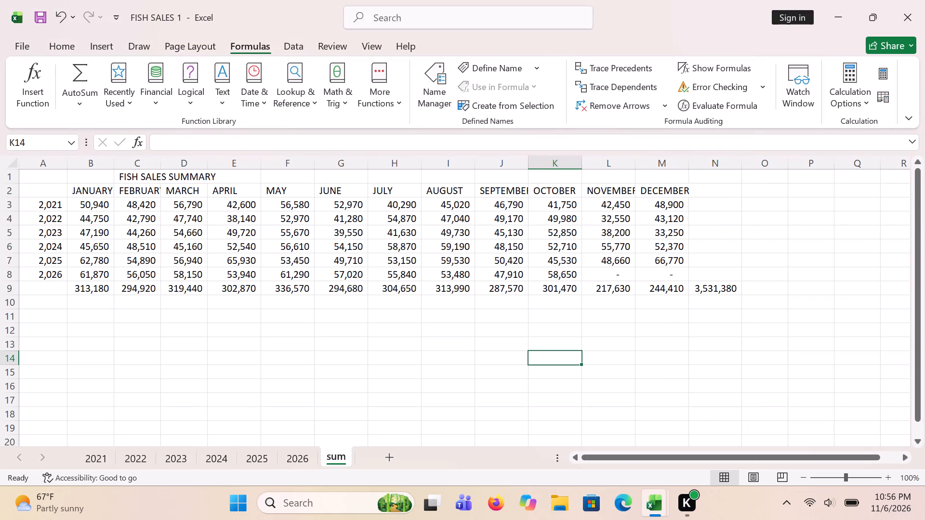
pyautogui.click(711, 284)
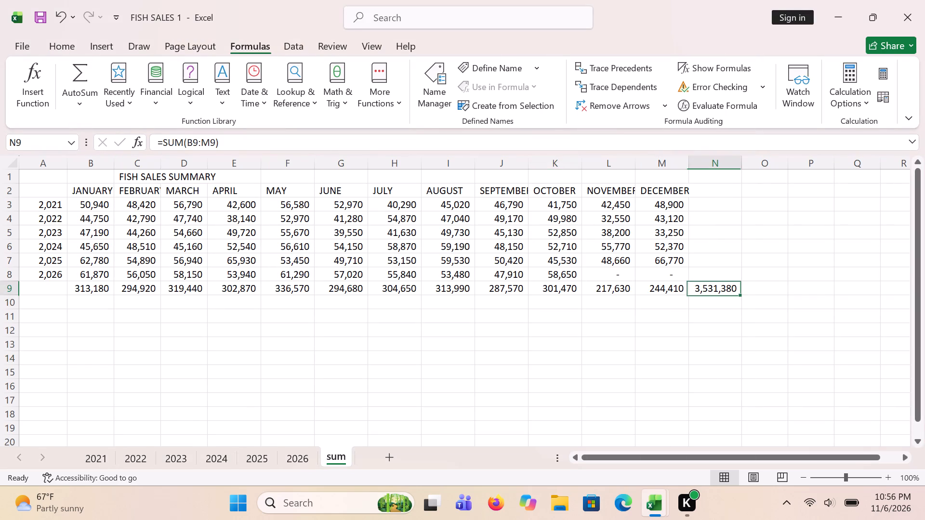
pyautogui.press('Delete')
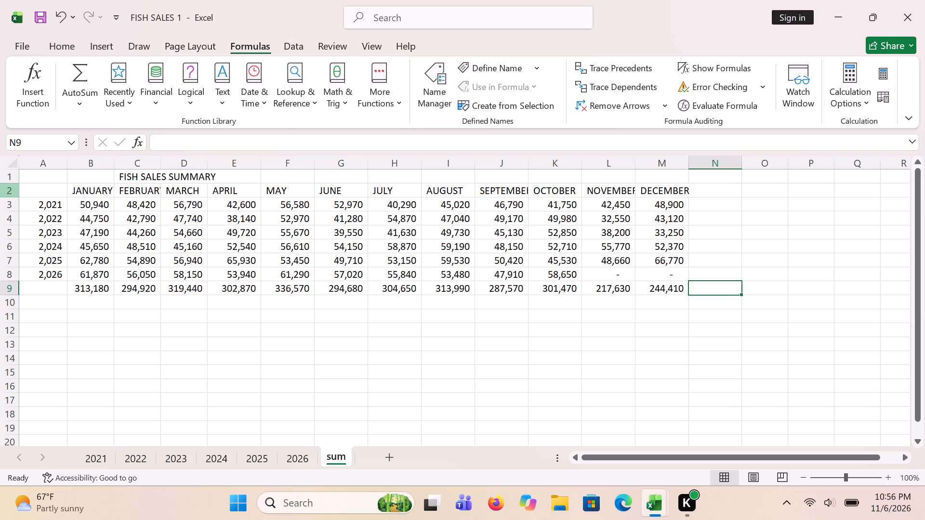
# Apply All Borders to A1:M1 and merge and center the FISH SALES SUMMARY title across that range.
pyautogui.moveTo(30, 180); pyautogui.dragTo(700, 148)
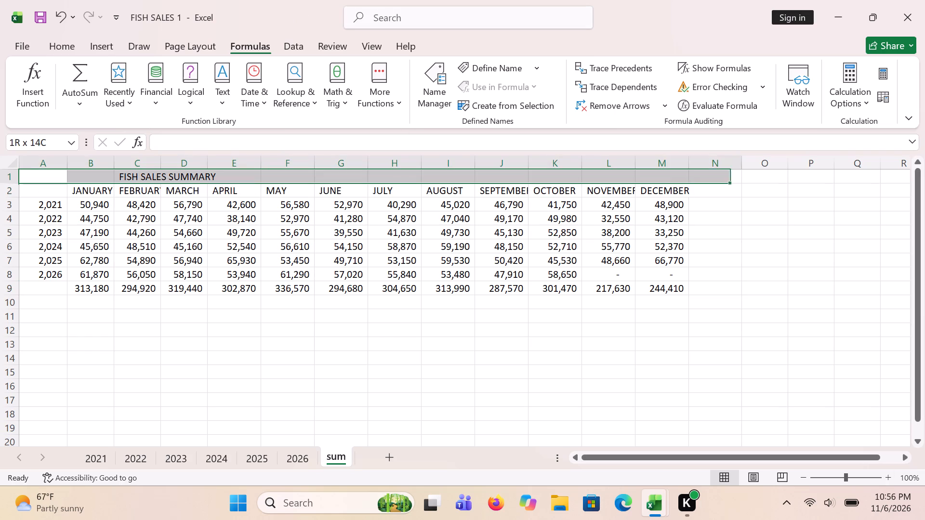
pyautogui.moveTo(700, 148); pyautogui.dragTo(685, 157)
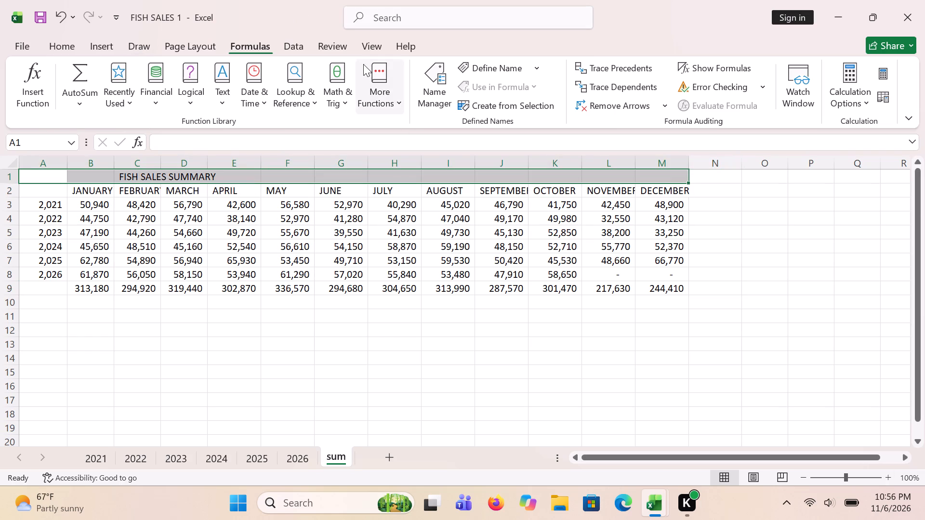
pyautogui.click(54, 41)
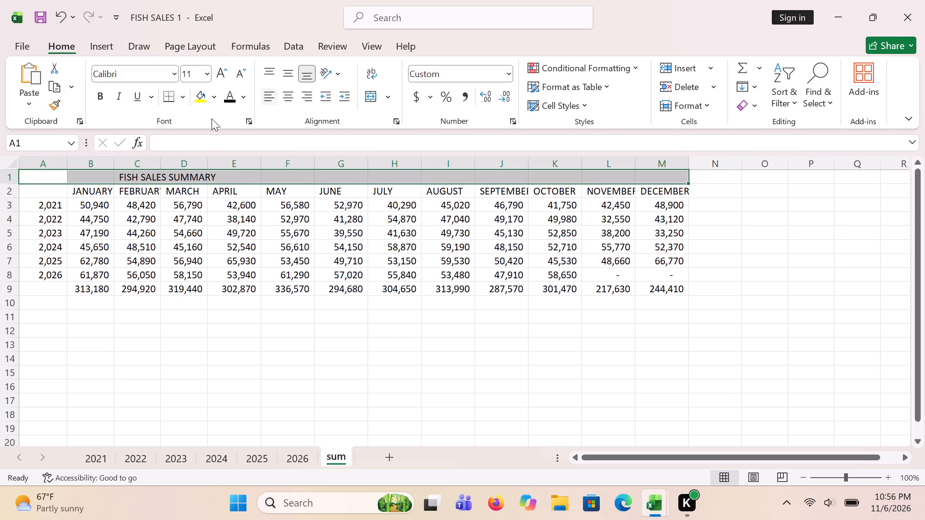
pyautogui.click(182, 97)
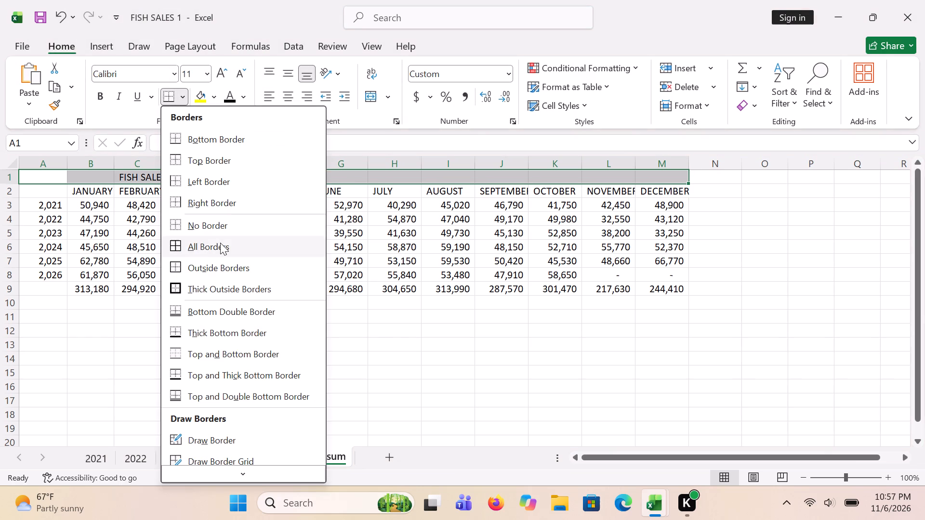
pyautogui.click(229, 246)
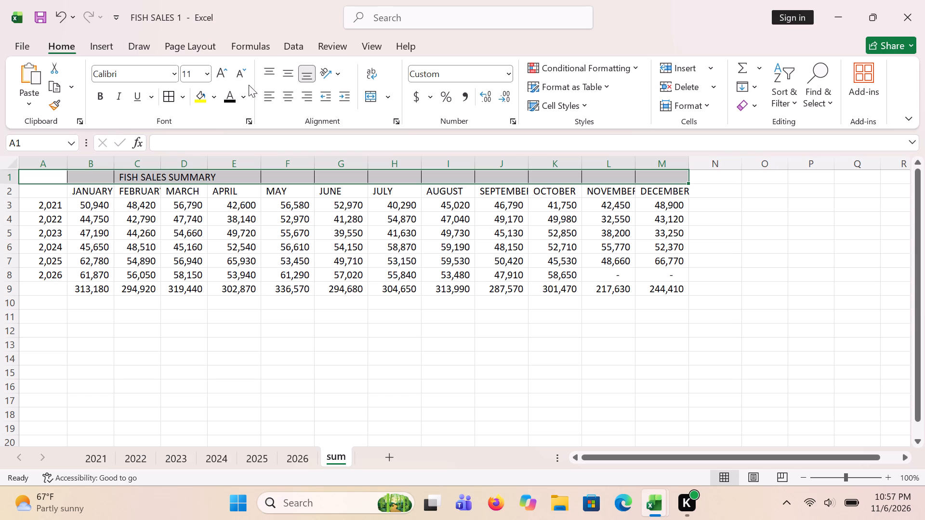
pyautogui.click(369, 89)
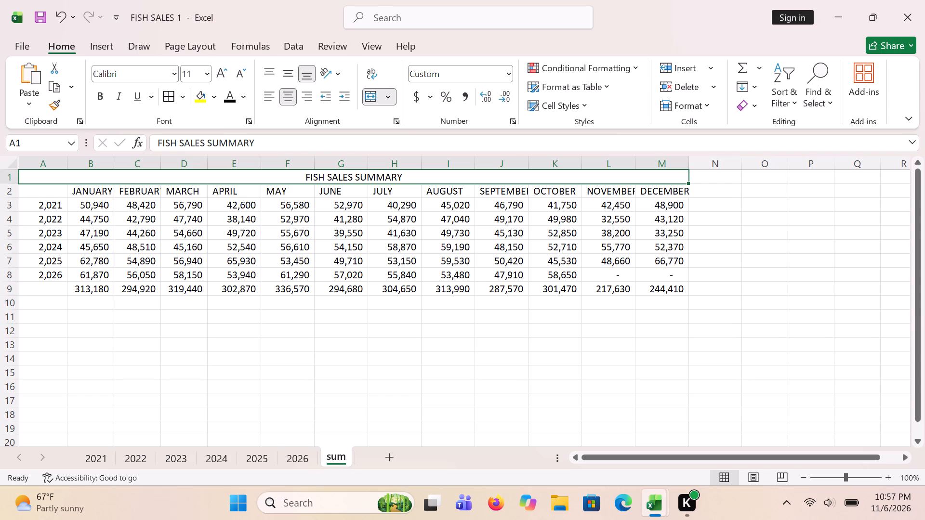
# Apply All Borders to the monthly sales table in A2:M9, including the header and totals rows.
pyautogui.moveTo(52, 192); pyautogui.dragTo(649, 289)
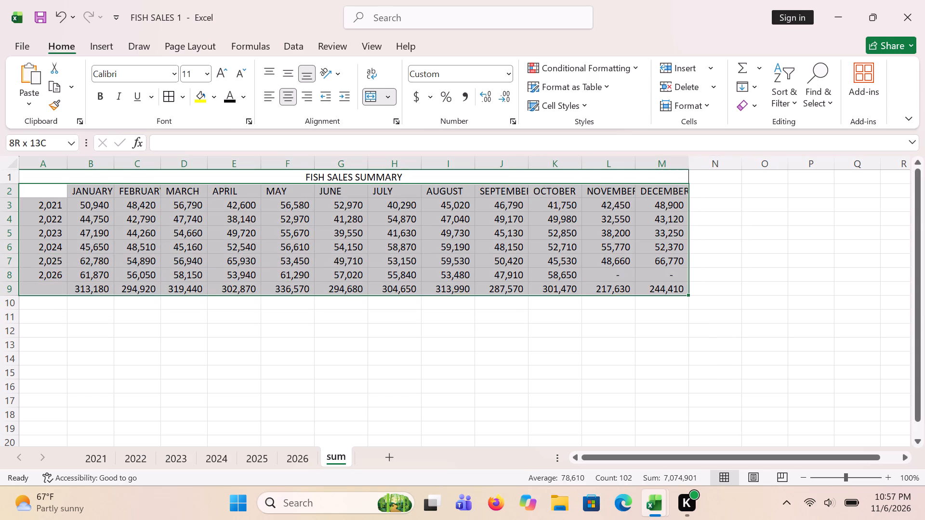
pyautogui.moveTo(649, 289); pyautogui.dragTo(652, 288)
pyautogui.click(170, 100)
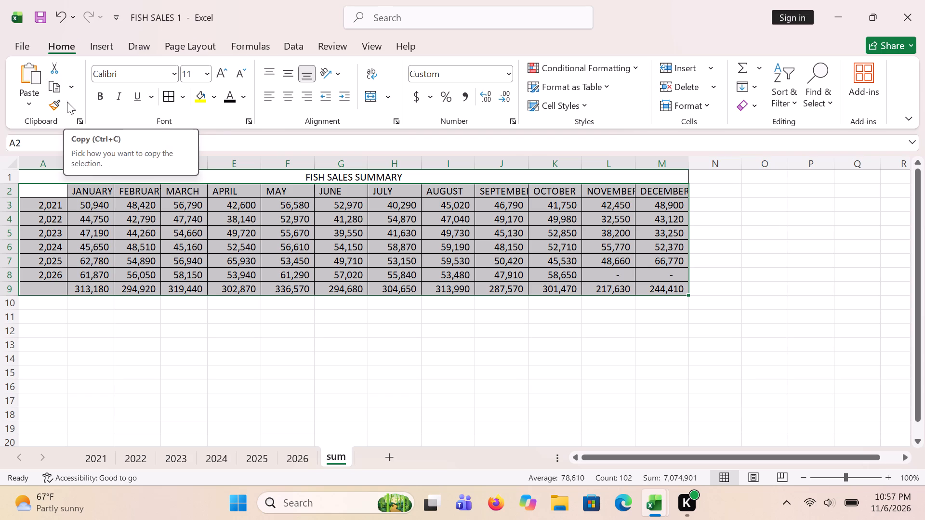
pyautogui.click(279, 389)
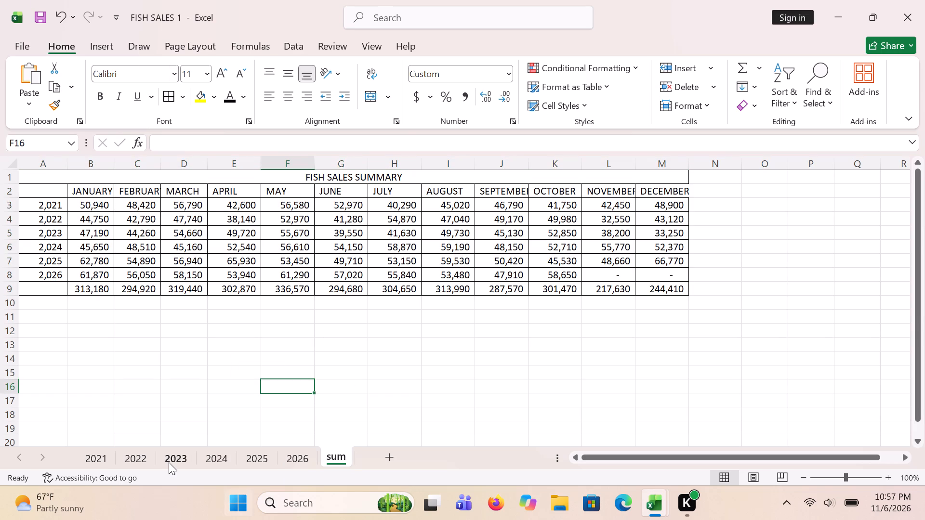
# Set the print orientation of the FISH SALES 1 sum sheet to Landscape.
pyautogui.hotkey('ctrl', 'p')
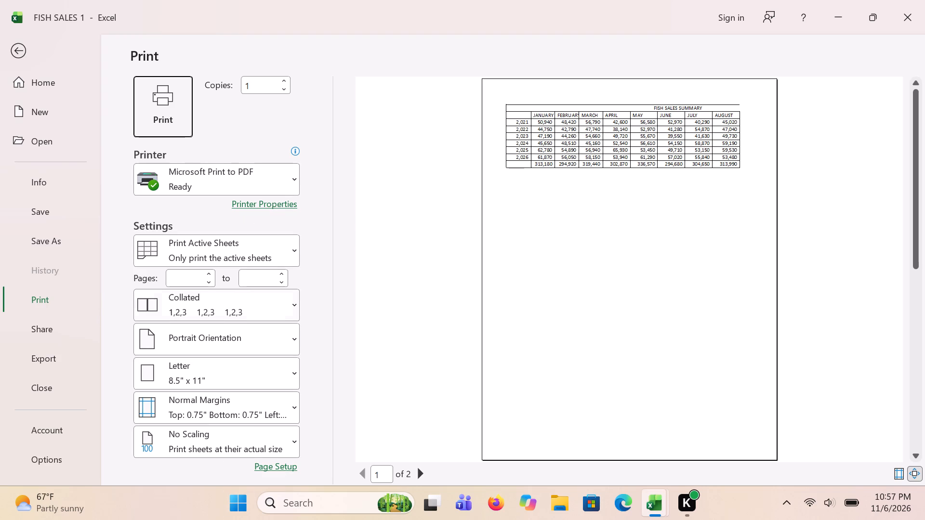
pyautogui.click(294, 338)
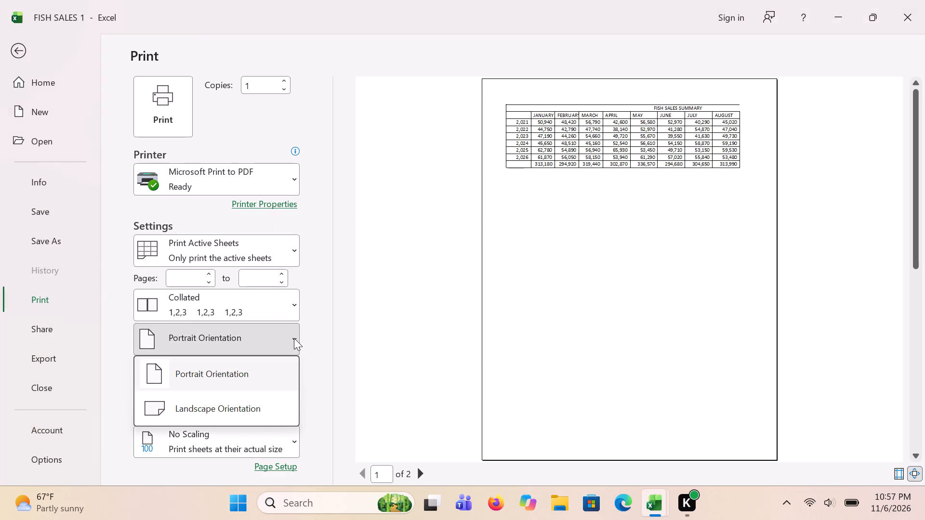
pyautogui.click(239, 404)
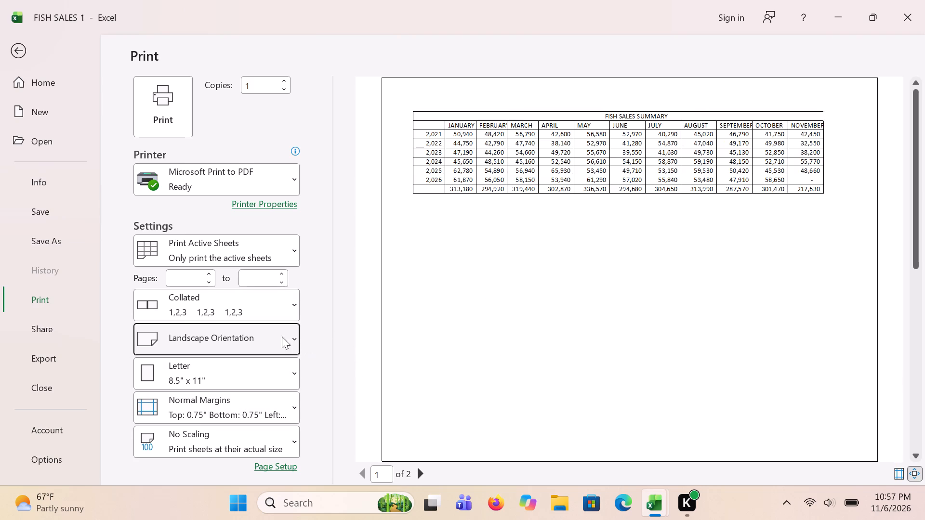
# Narrow the NOVEMBER and DECEMBER columns of the sum sheet in FISH SALES 1, with NOVEMBER about 8.18 wide.
pyautogui.click(16, 46)
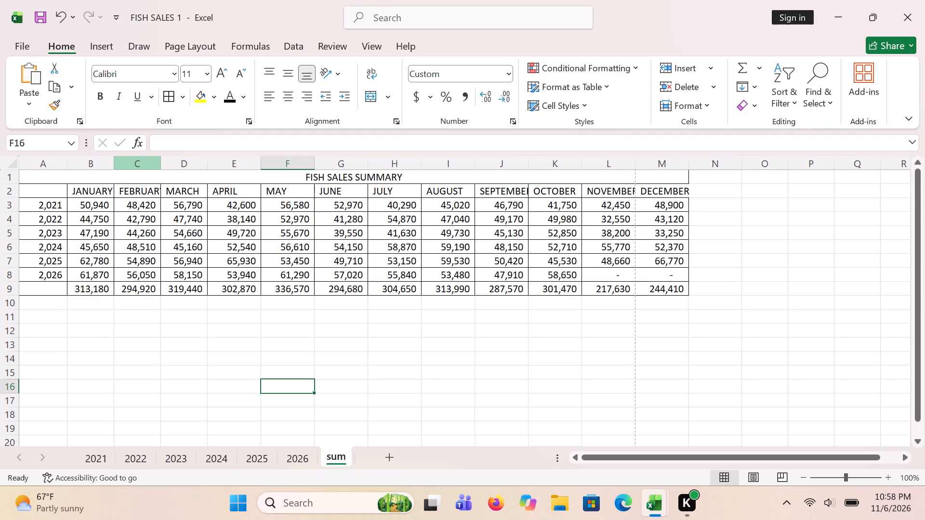
pyautogui.doubleClick(633, 165)
pyautogui.moveTo(641, 165); pyautogui.dragTo(617, 173)
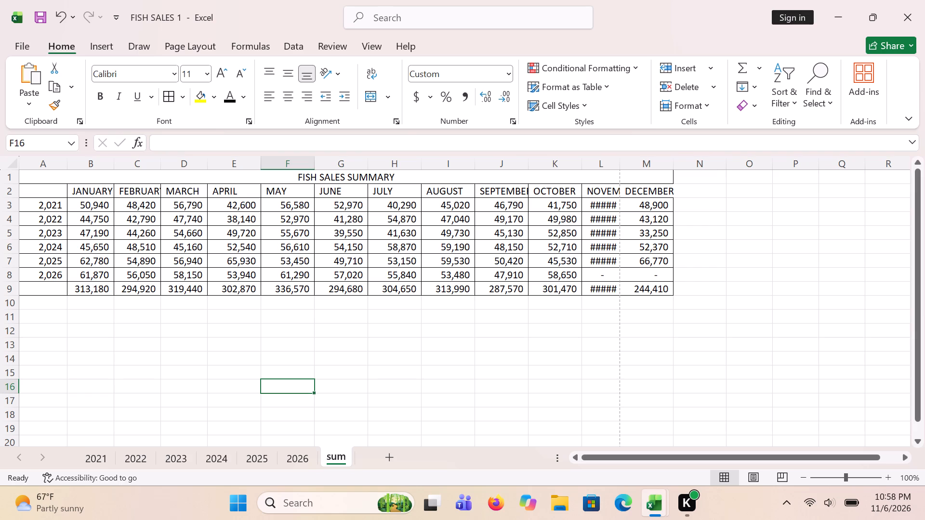
pyautogui.moveTo(615, 164); pyautogui.dragTo(621, 162)
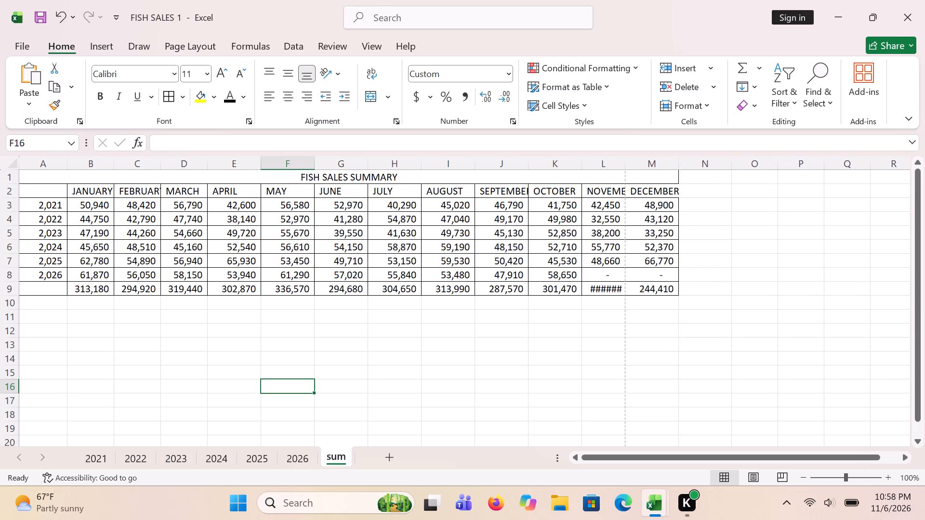
pyautogui.click(623, 161)
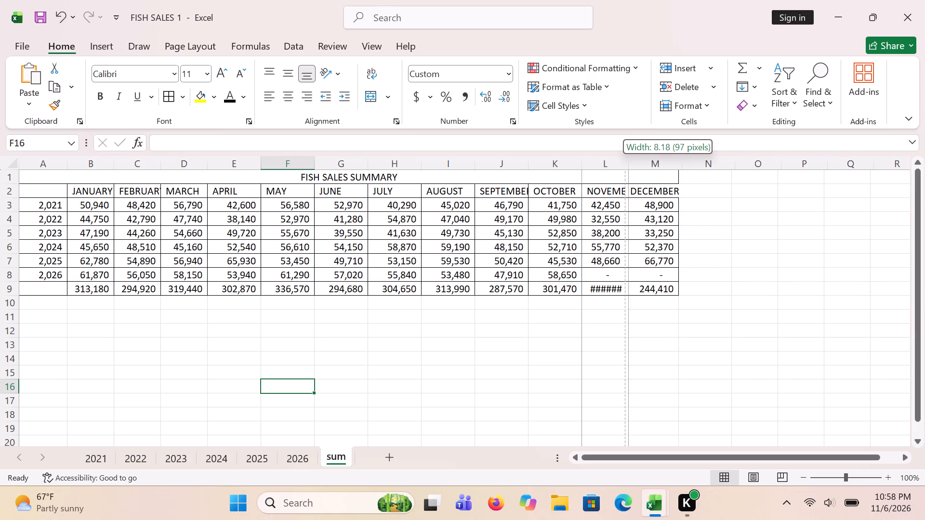
pyautogui.moveTo(682, 164); pyautogui.dragTo(680, 165)
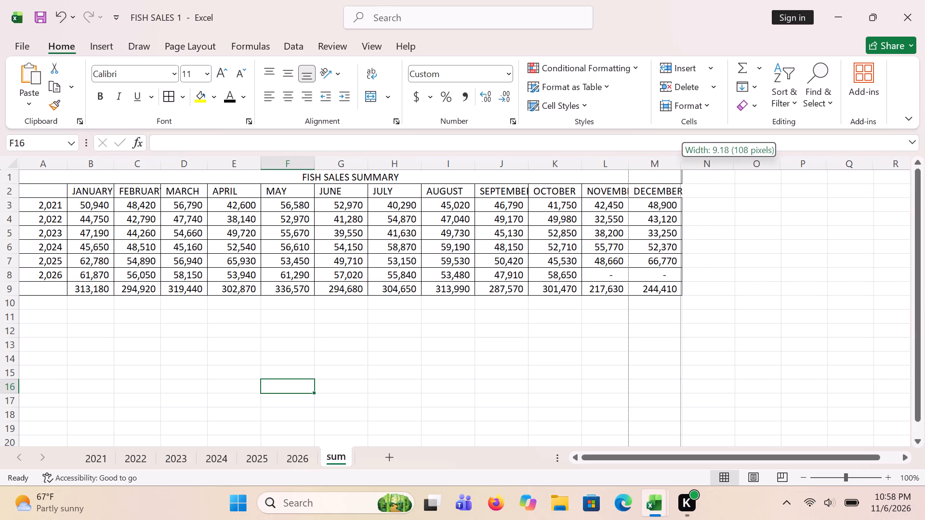
pyautogui.moveTo(680, 165); pyautogui.dragTo(676, 167)
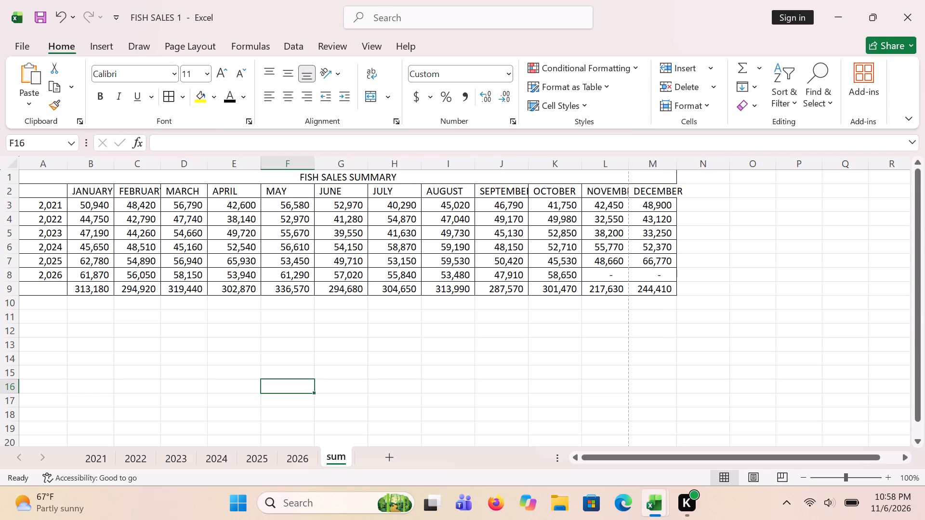
# Narrow the JUNE, JULY and AUGUST columns so the table through DECEMBER fits before the page break.
pyautogui.moveTo(369, 165); pyautogui.dragTo(361, 167)
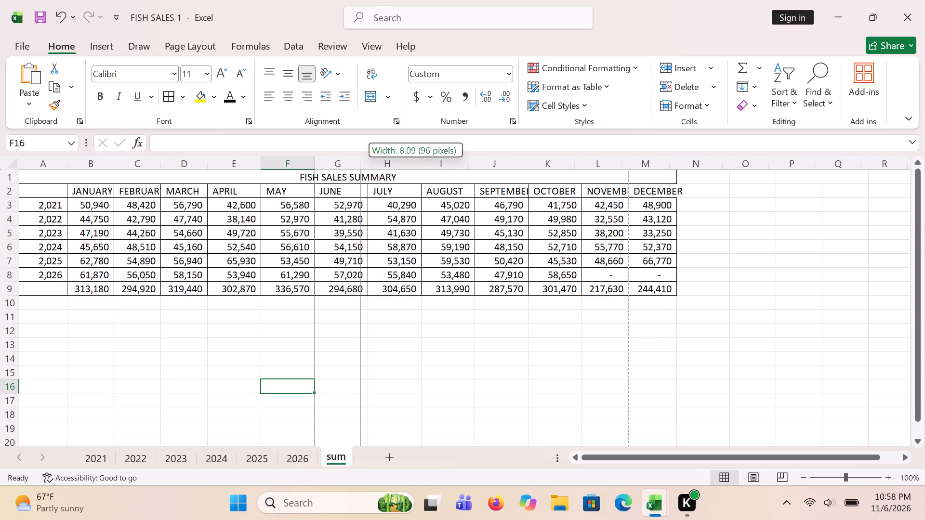
pyautogui.moveTo(361, 167); pyautogui.dragTo(355, 167)
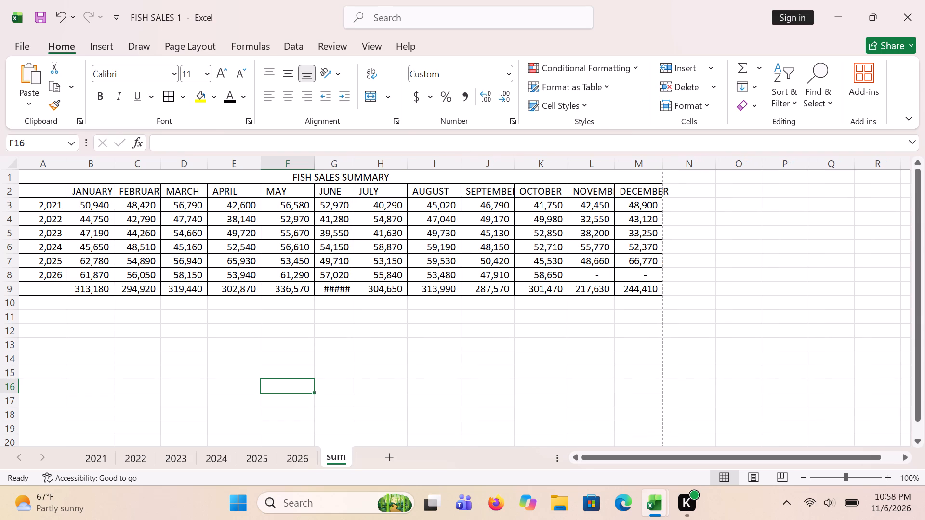
pyautogui.moveTo(352, 160); pyautogui.dragTo(356, 156)
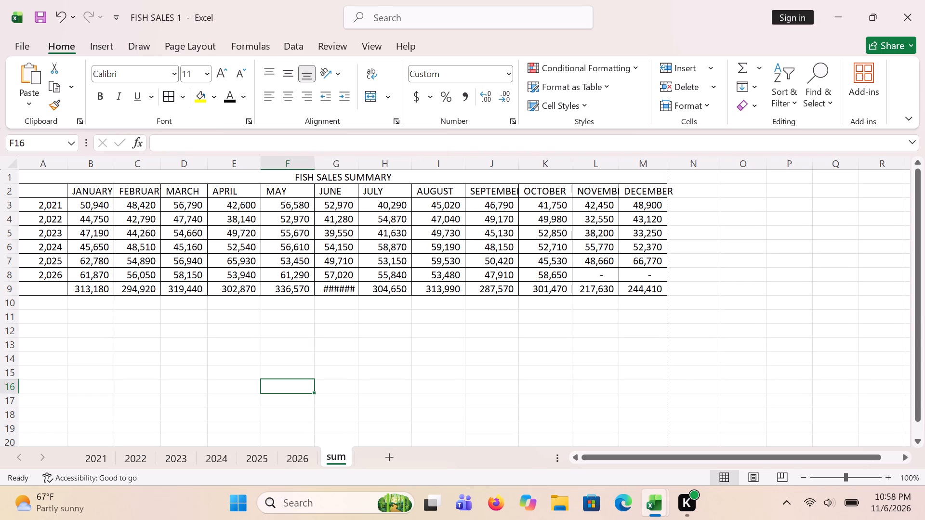
pyautogui.click(358, 162)
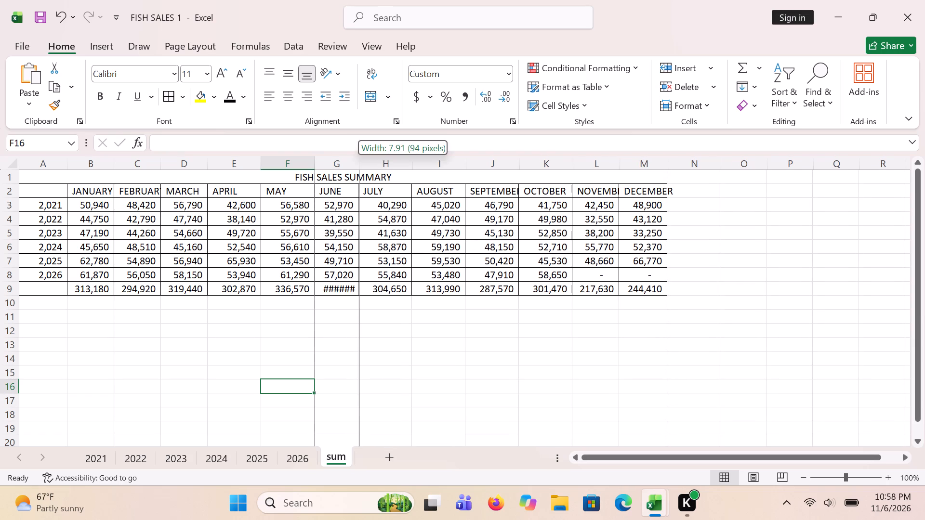
pyautogui.click(410, 159)
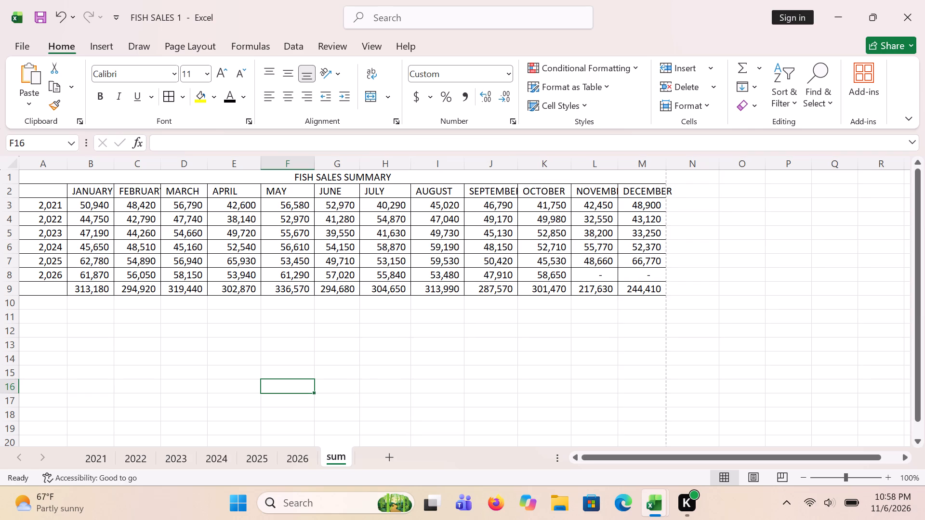
pyautogui.click(464, 161)
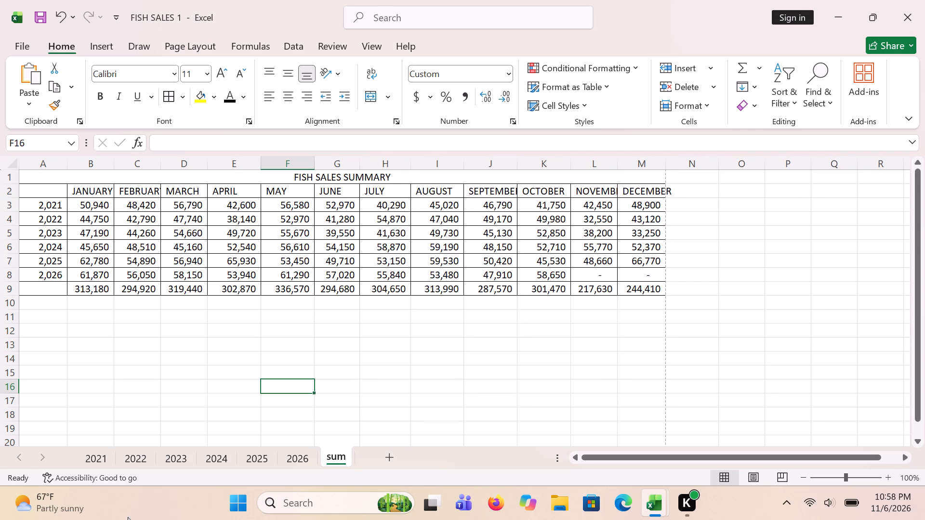
pyautogui.hscroll(10, 123, 519)
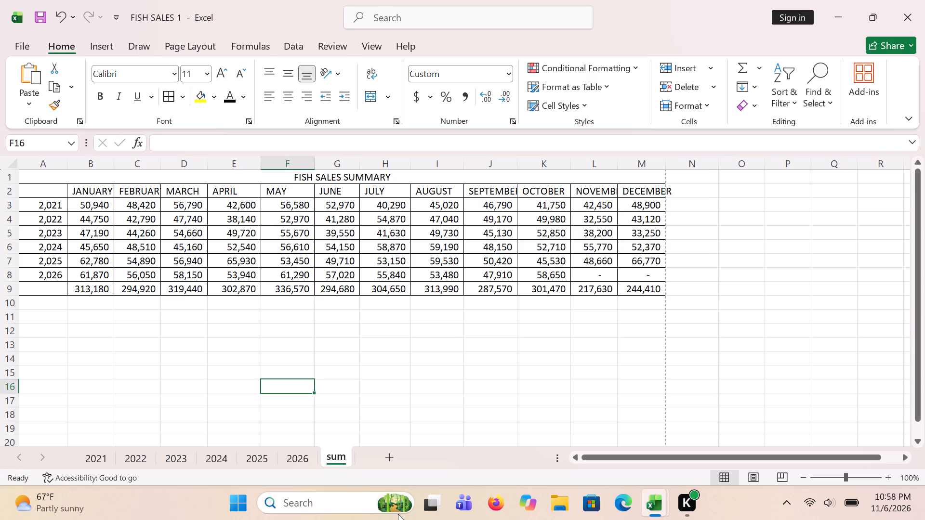
# Preview both print pages of the FISH SALES 1 sum sheet and inspect the area beyond and below the table.
pyautogui.hotkey('ctrl', 'p')
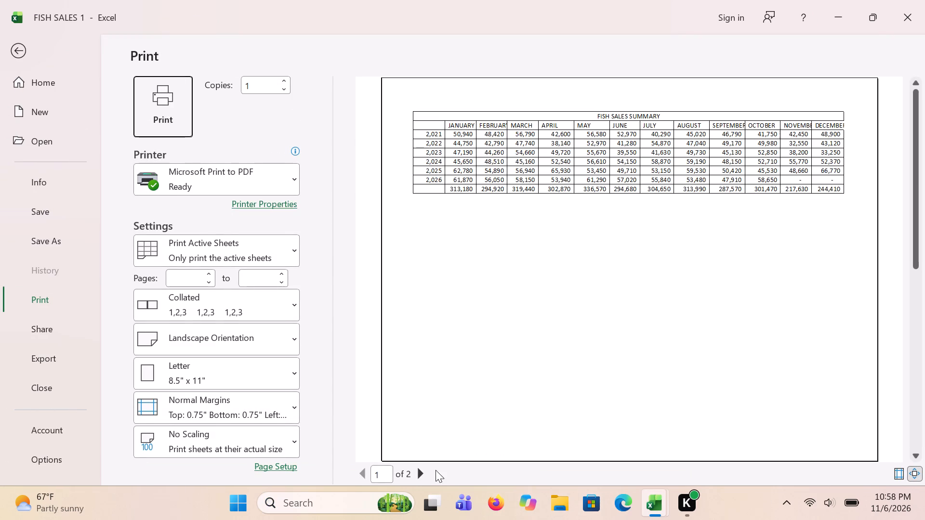
pyautogui.click(416, 471)
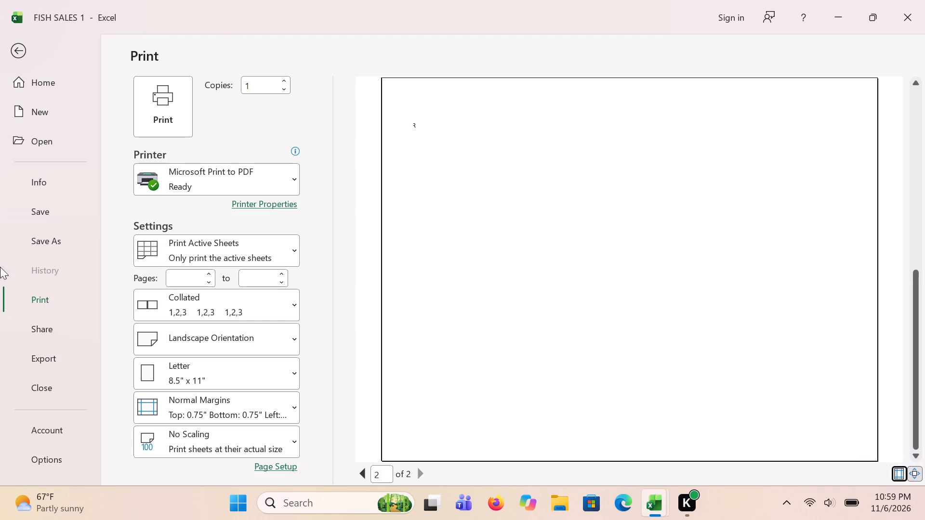
pyautogui.click(19, 50)
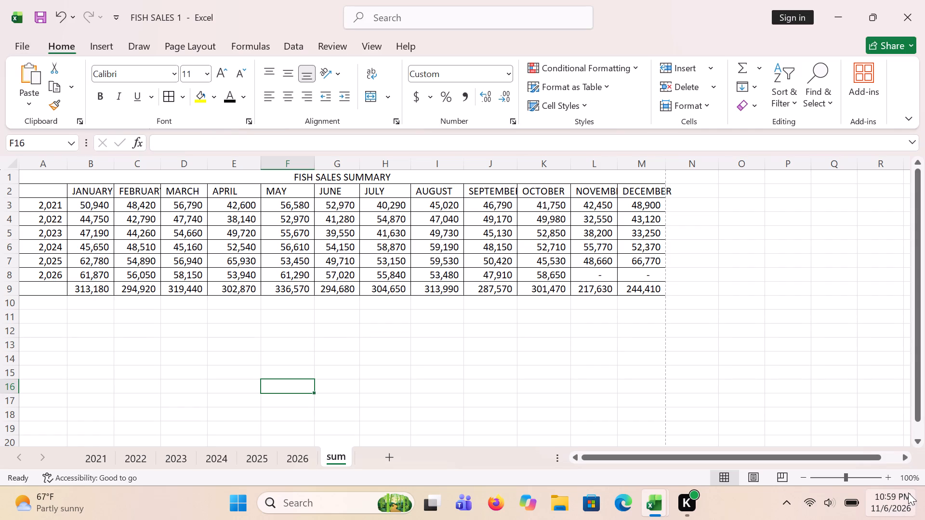
pyautogui.tripleClick(901, 456)
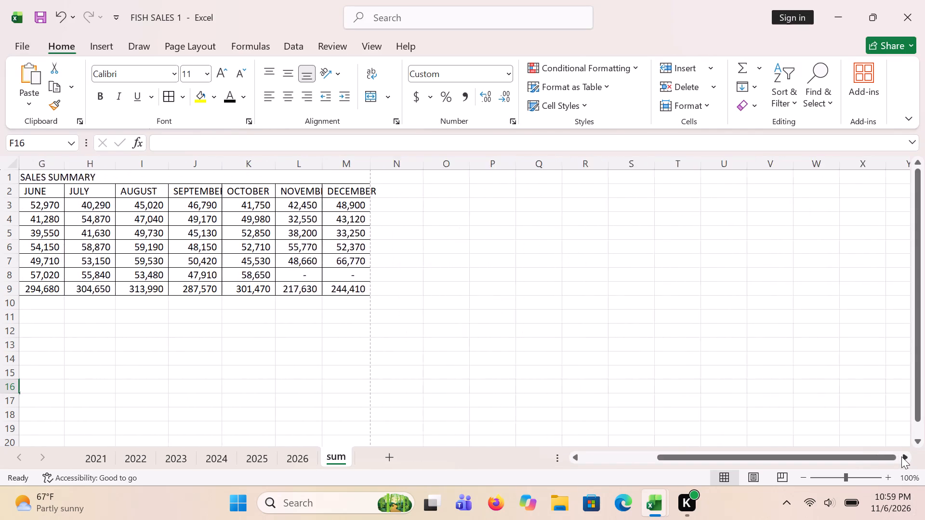
pyautogui.scroll(3, 313, 372)
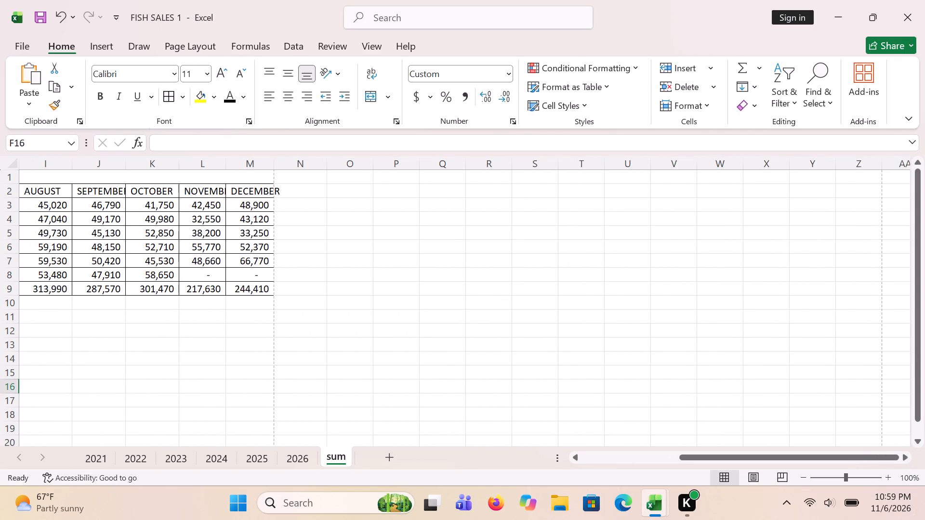
pyautogui.scroll(-12, 313, 371)
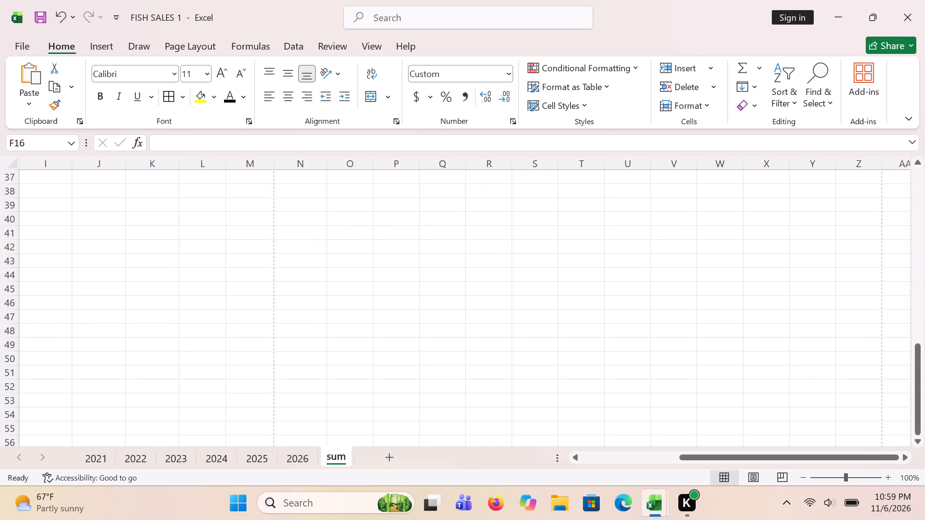
# Switch to the FISH SALES workbook and save it.
pyautogui.hotkey('ctrl', 'Tab')
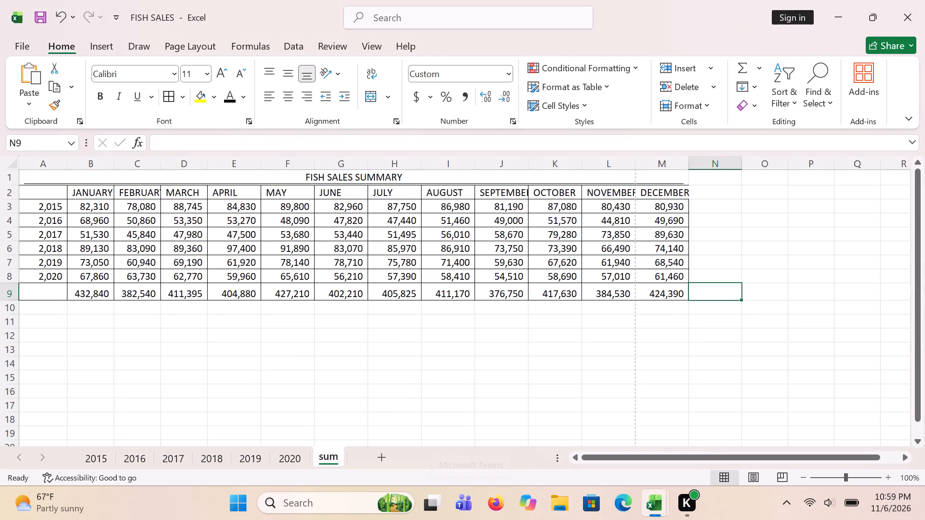
pyautogui.click(416, 327)
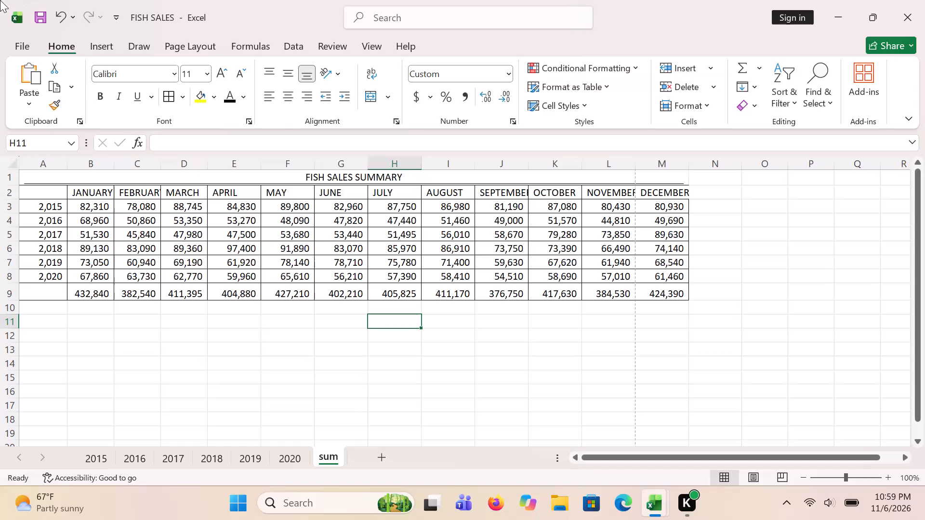
pyautogui.click(42, 14)
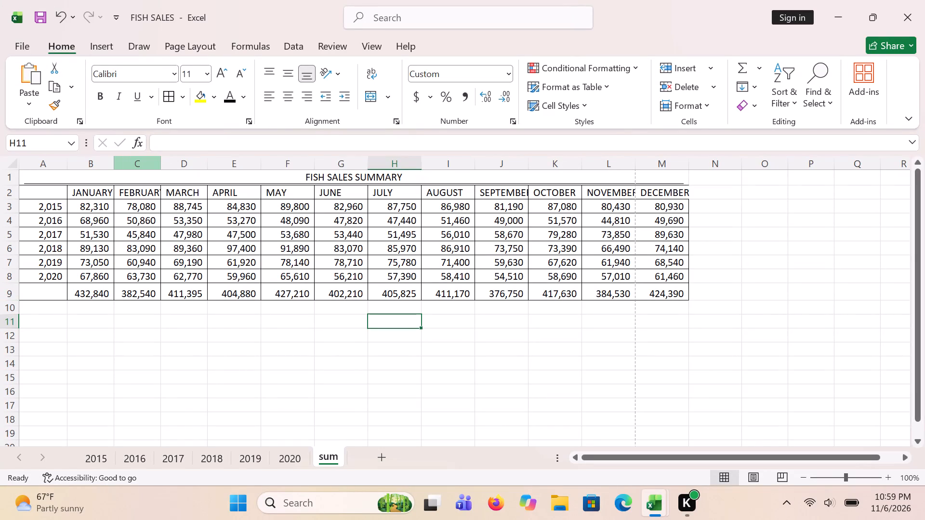
# Check the print pages of the FISH SALES sum sheet and narrow its JUNE, JULY and AUGUST columns.
pyautogui.hotkey('ctrl', 'p')
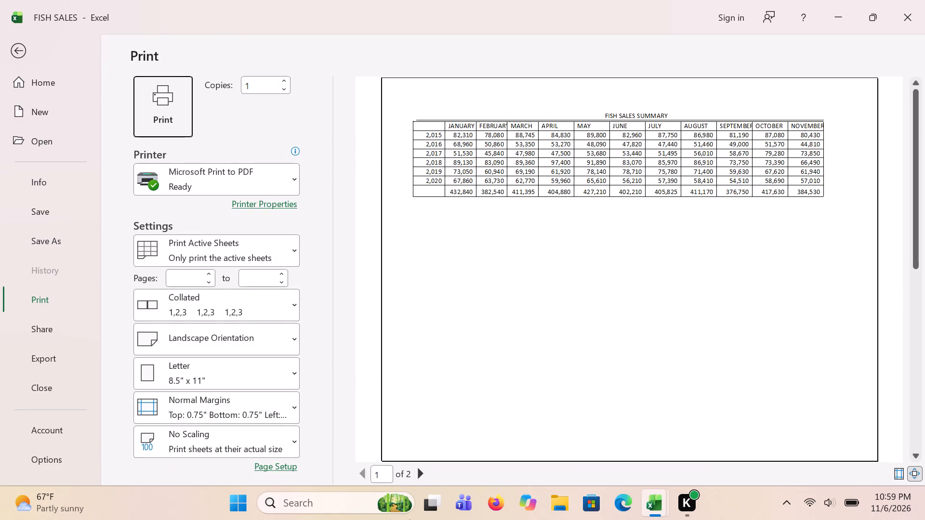
pyautogui.click(423, 468)
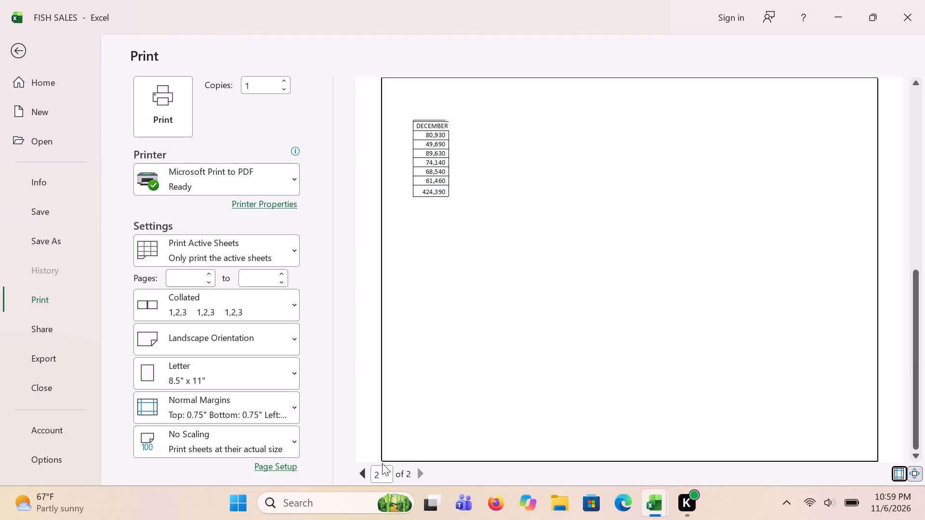
pyautogui.click(362, 472)
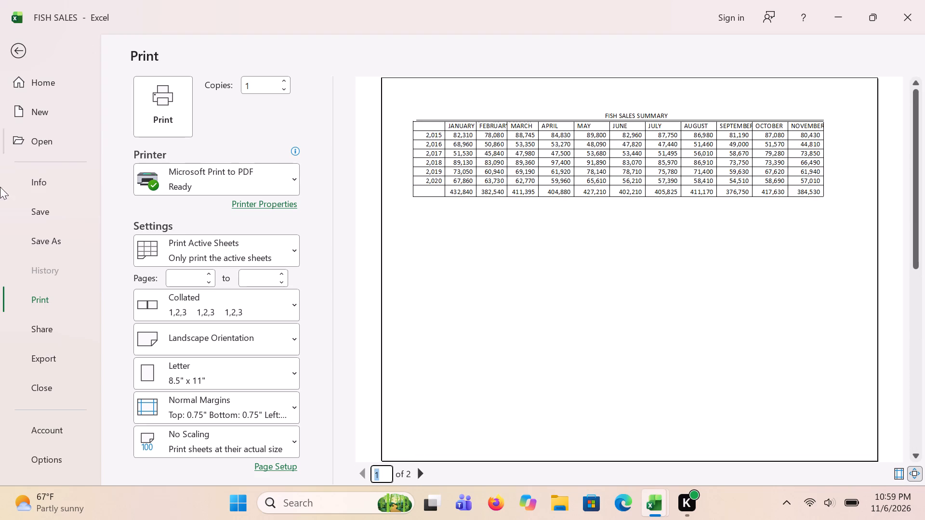
pyautogui.click(17, 51)
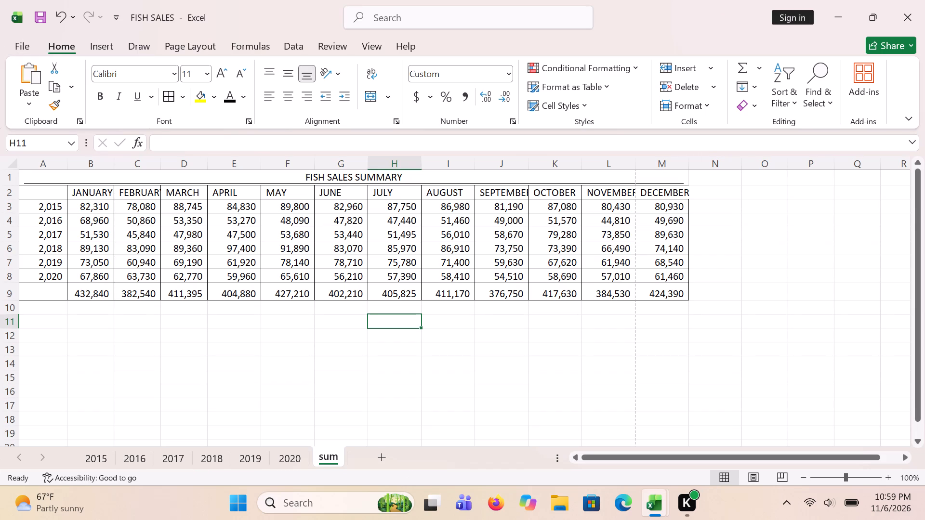
pyautogui.moveTo(368, 158); pyautogui.dragTo(361, 160)
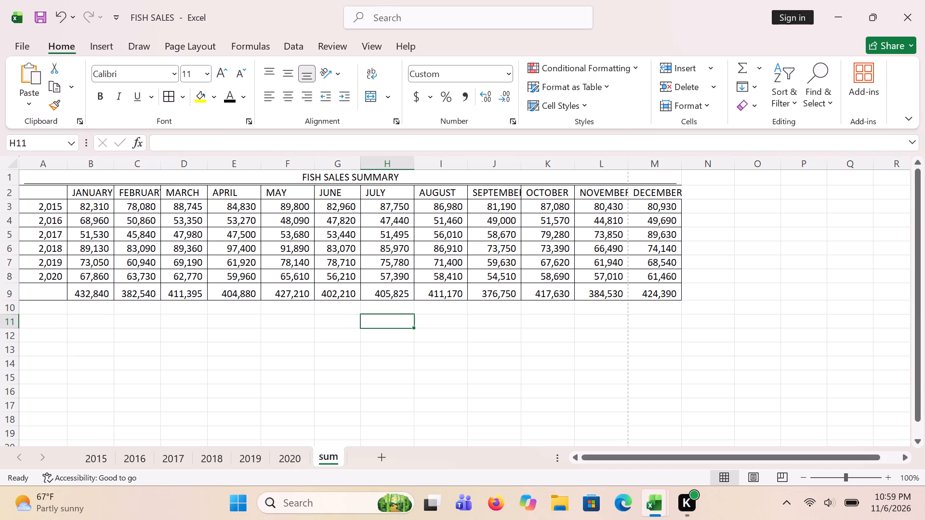
pyautogui.moveTo(416, 158); pyautogui.dragTo(413, 158)
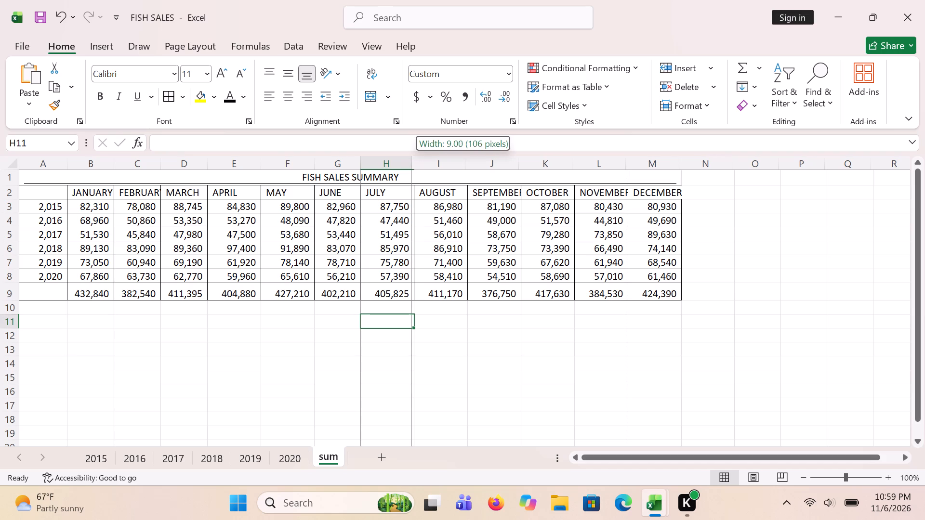
pyautogui.moveTo(413, 158); pyautogui.dragTo(411, 158)
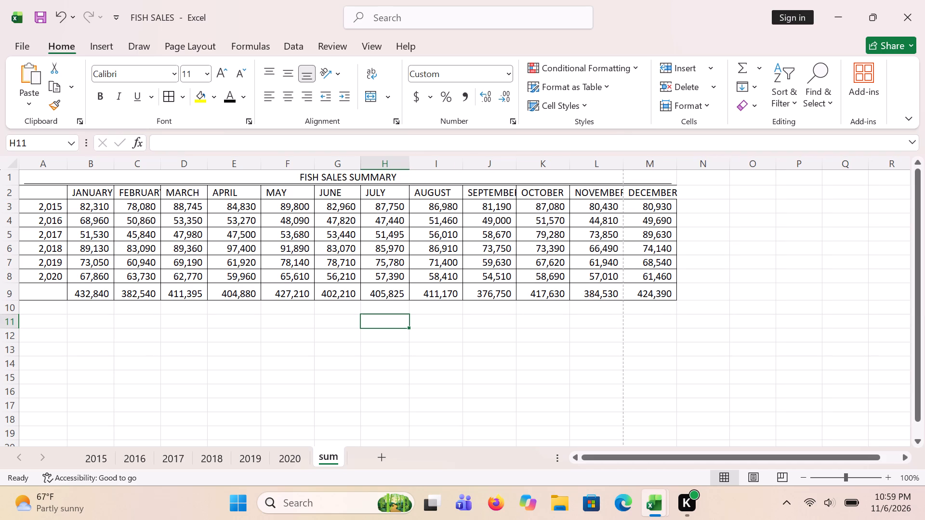
pyautogui.moveTo(462, 165); pyautogui.dragTo(457, 162)
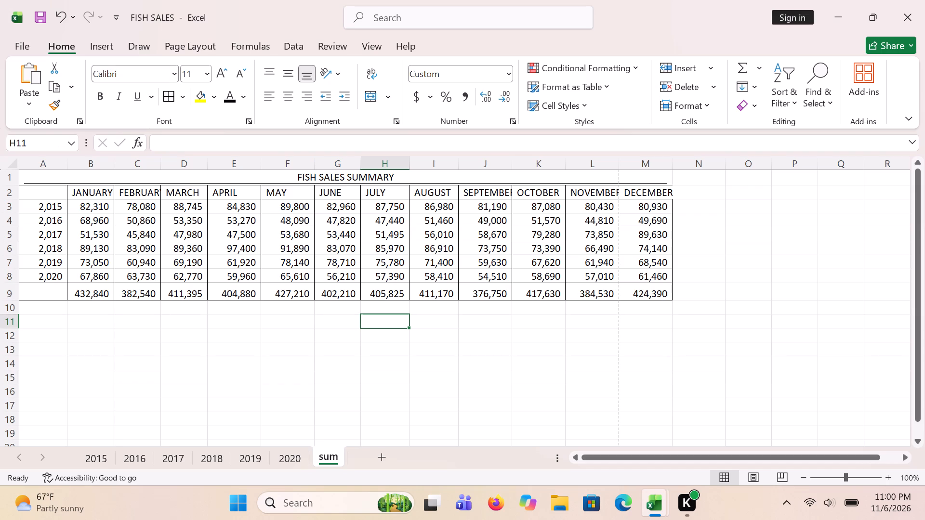
# Narrow year column A to about 6.73 and slightly reduce the NOVEMBER and DECEMBER columns so the table fits one page width.
pyautogui.moveTo(62, 165); pyautogui.dragTo(53, 166)
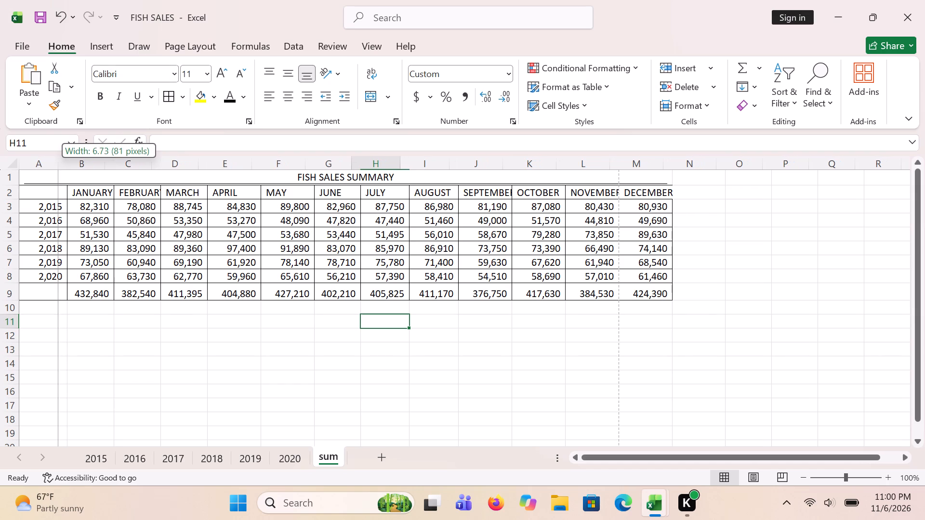
pyautogui.moveTo(53, 166); pyautogui.dragTo(53, 165)
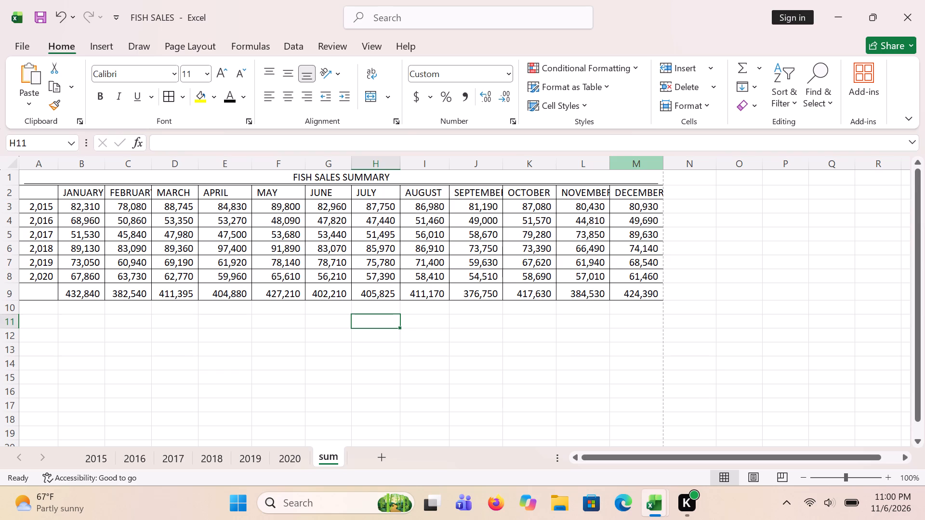
pyautogui.click(608, 161)
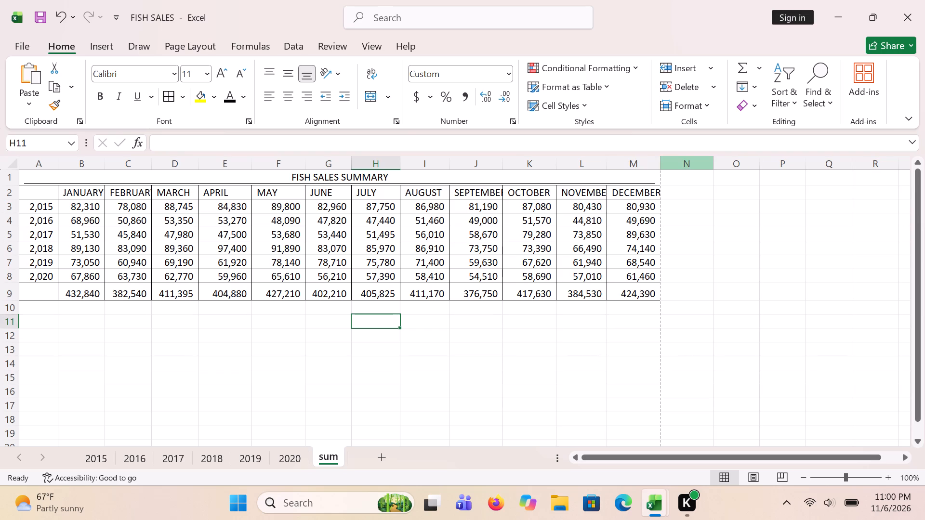
pyautogui.click(663, 162)
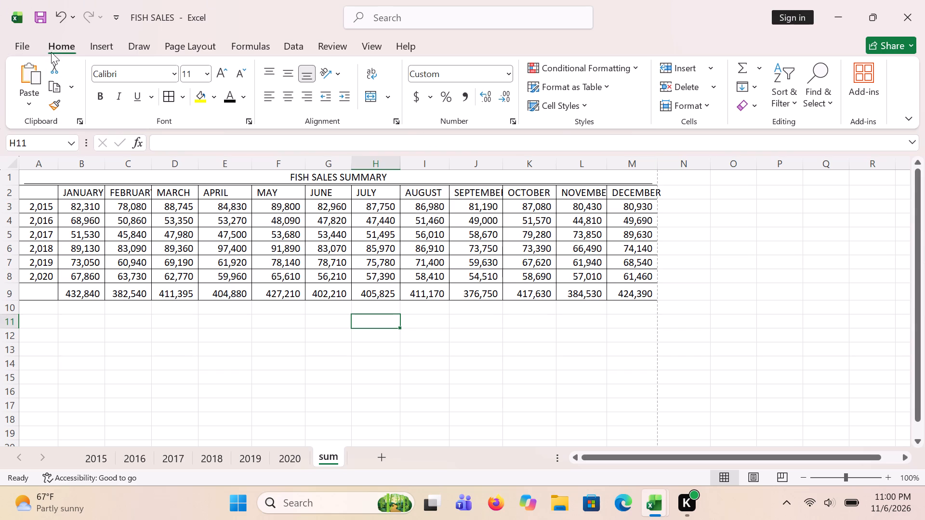
# Save the FISH SALES workbook.
pyautogui.click(43, 17)
# Check both print preview pages of the FISH SALES sum sheet for content spilling past the first page.
pyautogui.hotkey('ctrl', 'p')
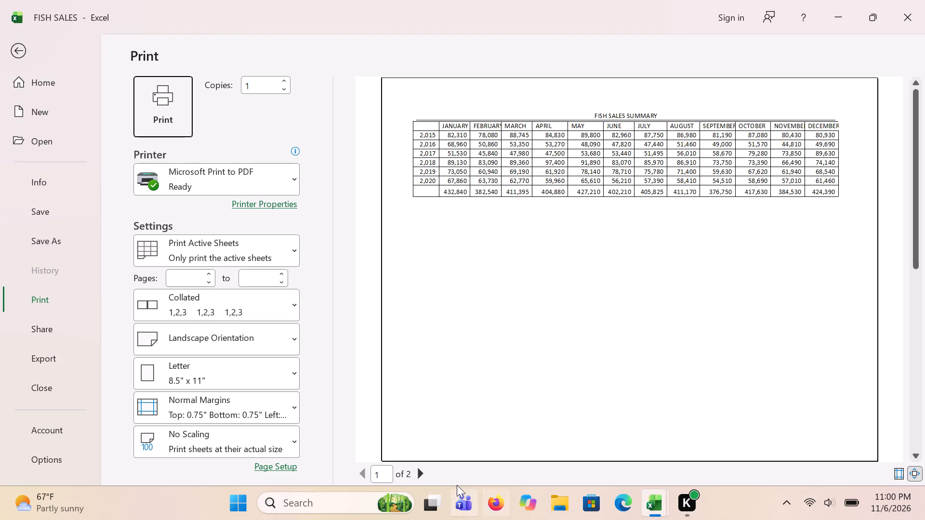
pyautogui.click(419, 476)
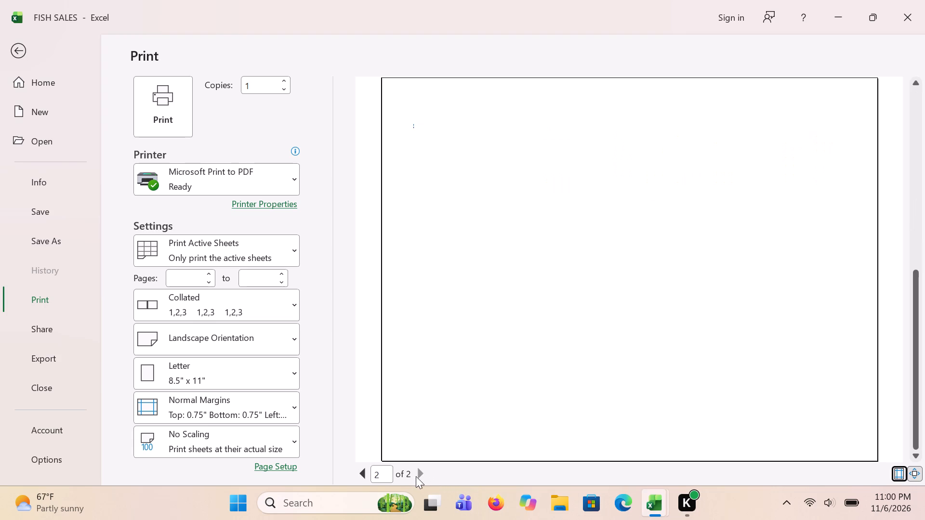
pyautogui.click(363, 470)
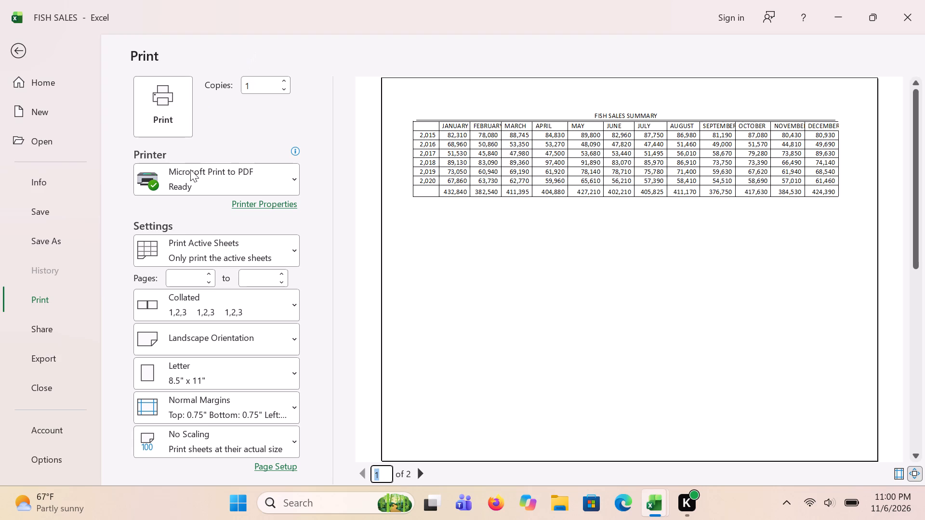
pyautogui.click(209, 272)
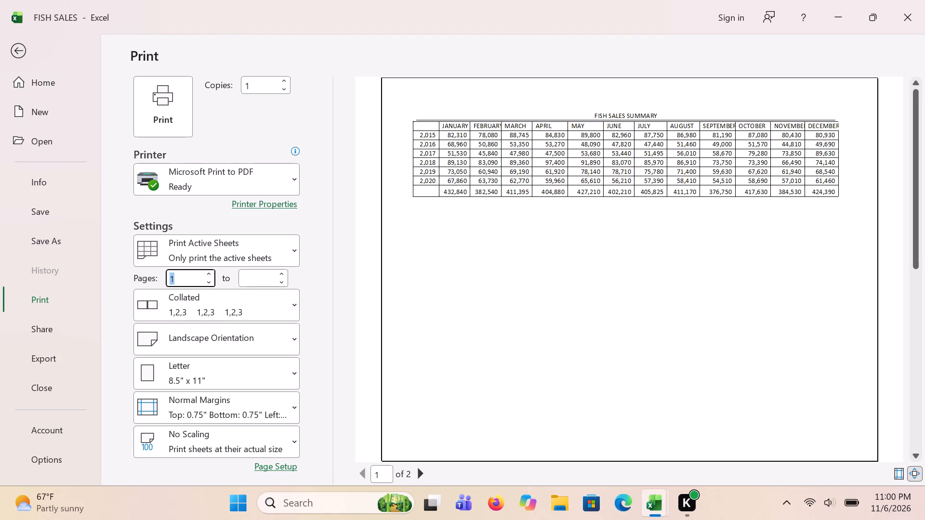
pyautogui.press('Delete')
pyautogui.click(13, 50)
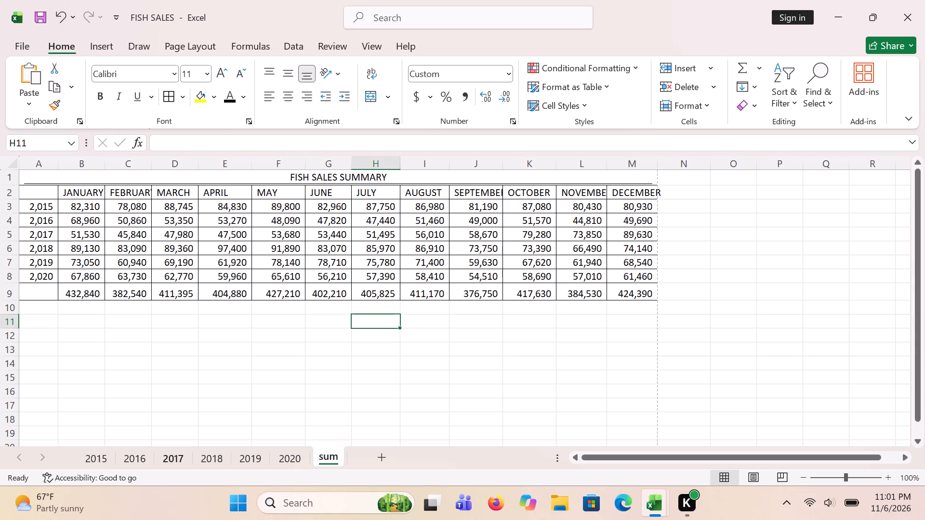
pyautogui.hotkey('ctrl', 'p')
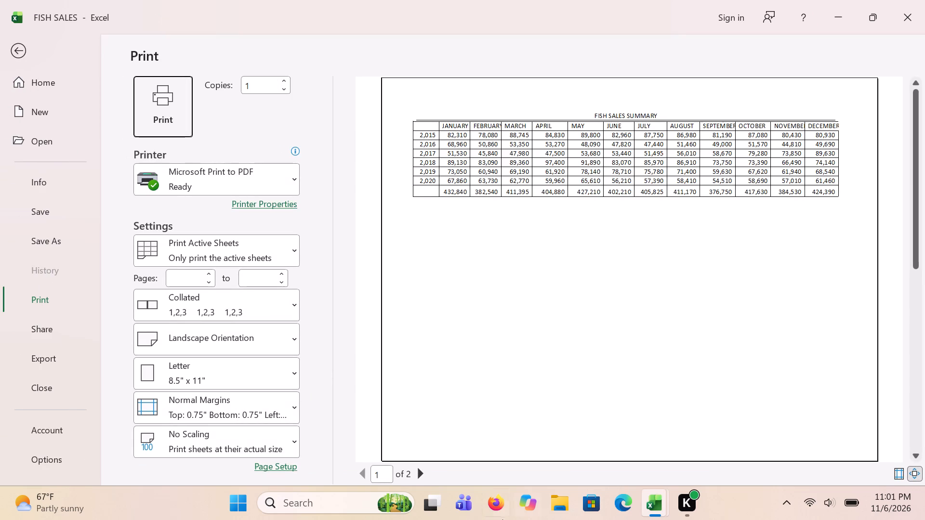
pyautogui.click(420, 470)
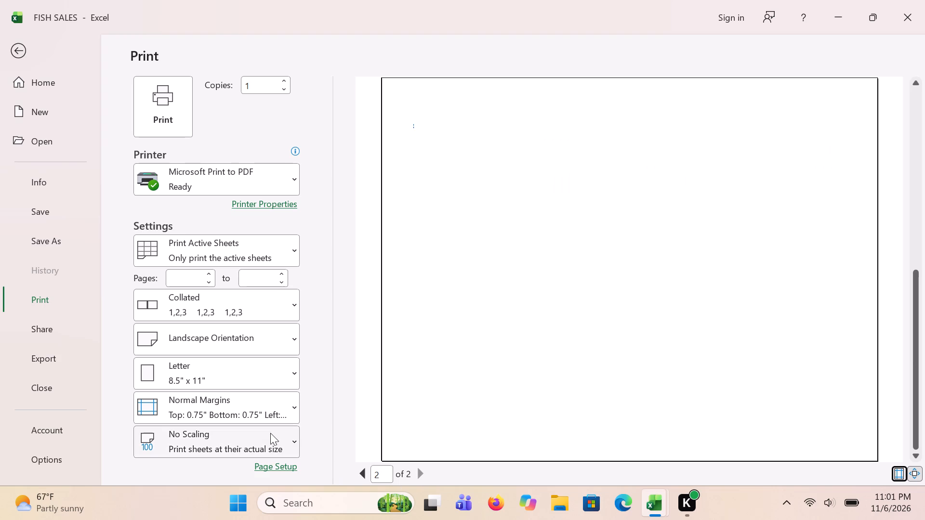
pyautogui.click(360, 477)
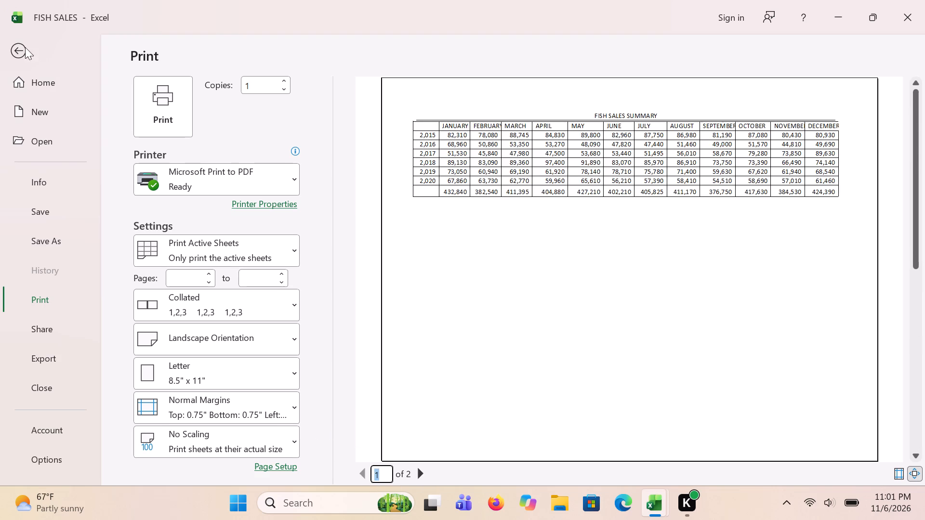
pyautogui.click(23, 47)
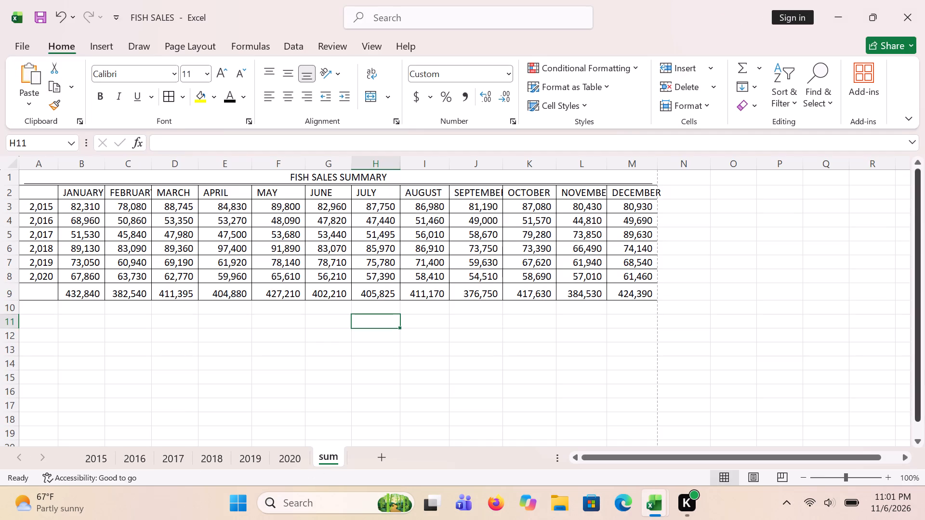
# Examine the blank cells to the right of and below the FISH SALES summary table for stray content and page breaks.
pyautogui.click(725, 295)
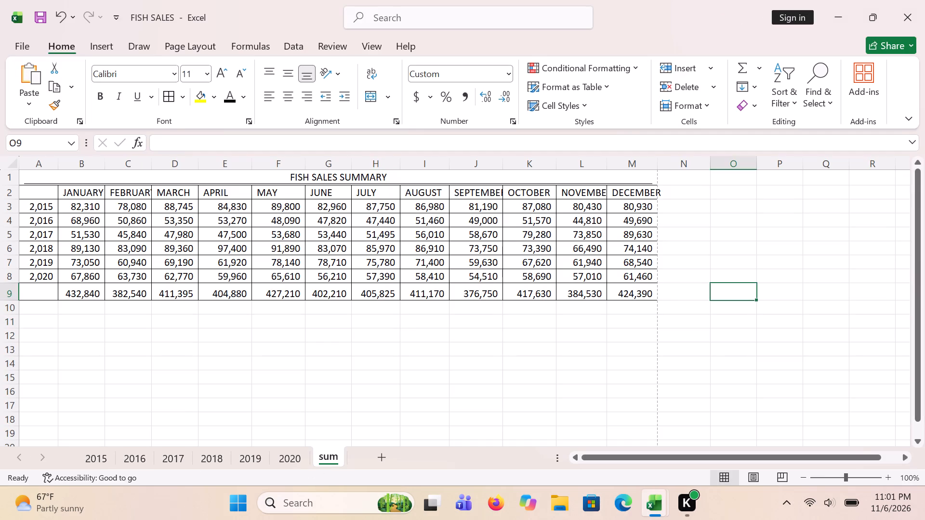
pyautogui.press('Right')
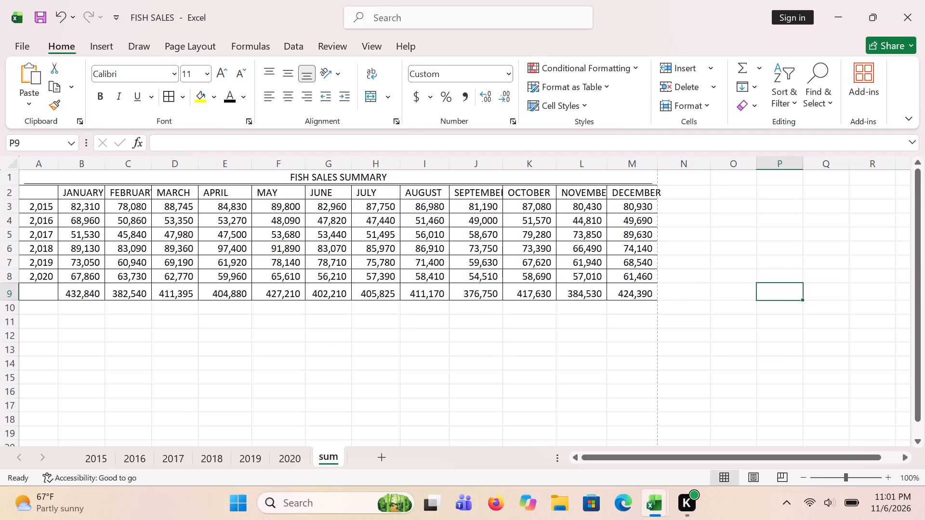
pyautogui.press('Right')
pyautogui.press('Right')
pyautogui.press('Right')
pyautogui.press('Right')
pyautogui.press('Right')
pyautogui.press('Right')
pyautogui.press('Right')
pyautogui.press('Right')
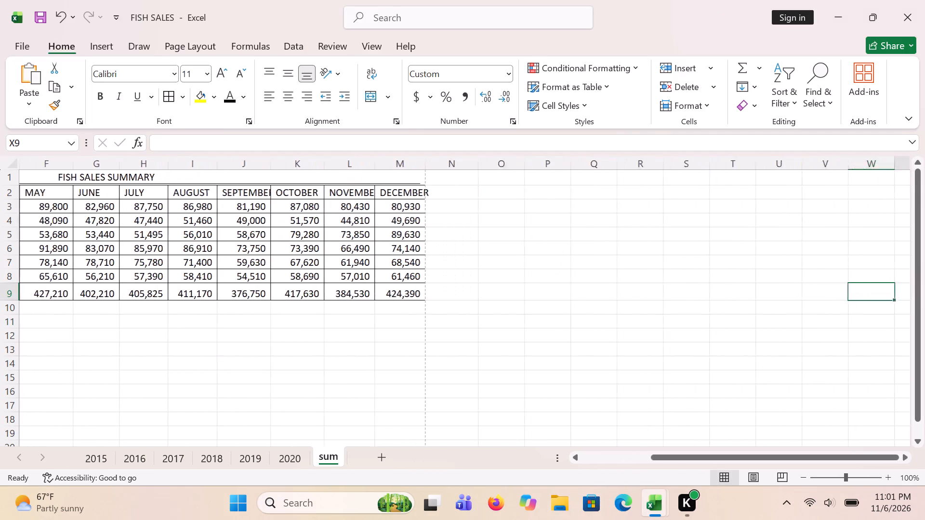
pyautogui.press('Right')
pyautogui.press('Right')
pyautogui.press('Right')
pyautogui.press('Right')
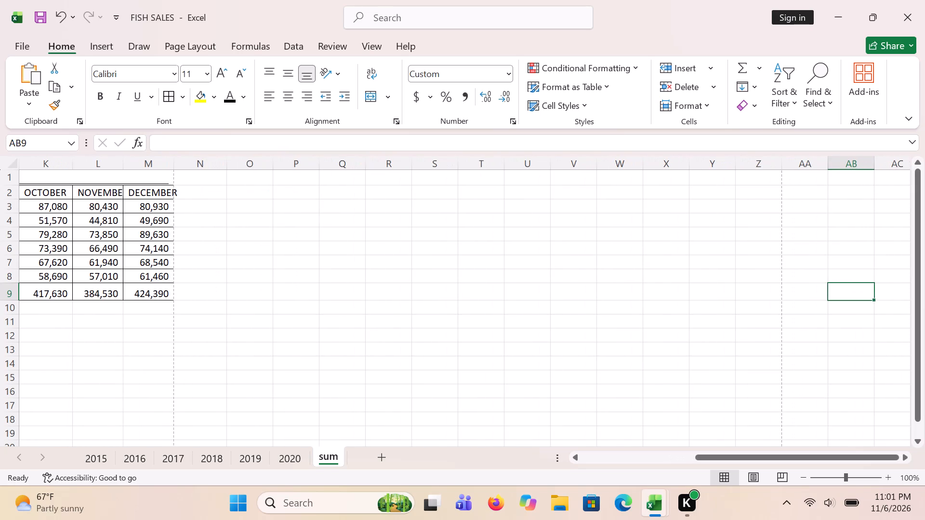
pyautogui.scroll(-5, 187, 302)
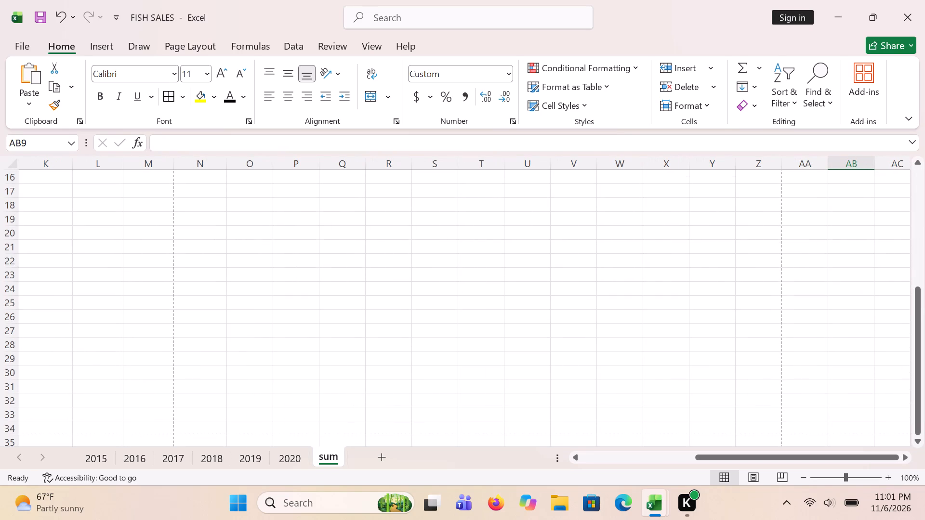
pyautogui.scroll(-1, 187, 302)
pyautogui.scroll(12, 187, 302)
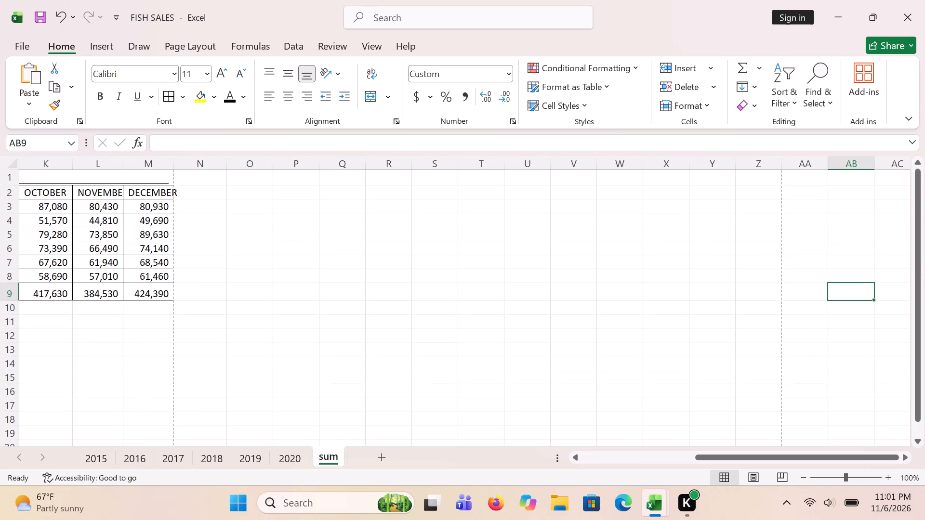
# Narrow year column A of the FISH SALES sum sheet to about 6.45.
pyautogui.click(580, 459)
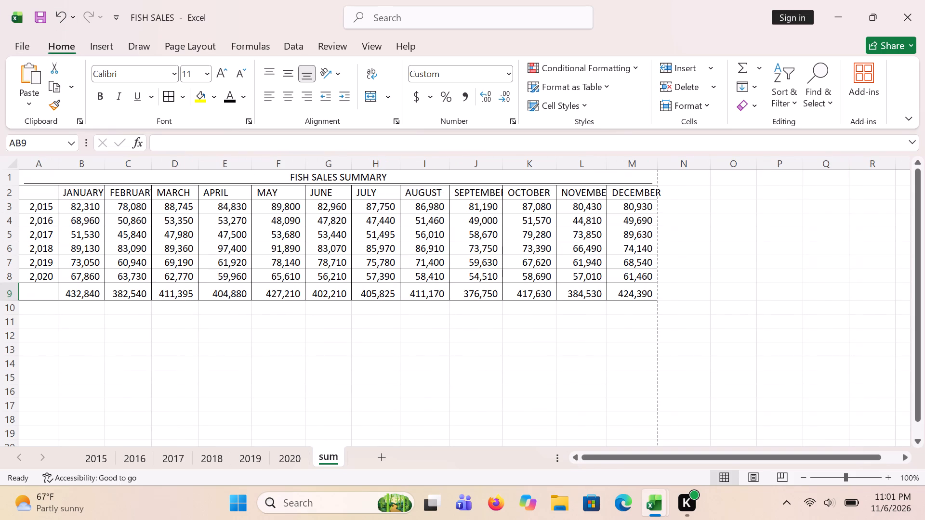
pyautogui.click(57, 161)
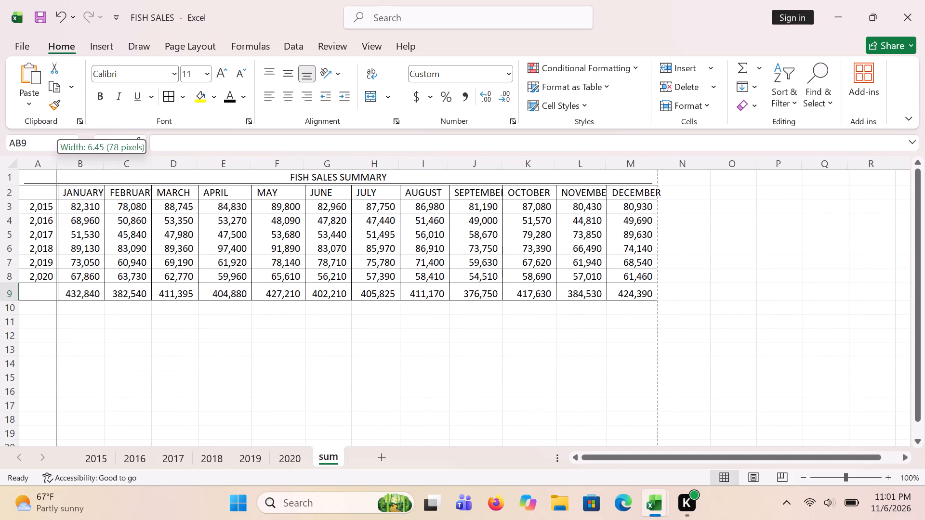
# Switch to the FISH SALES 1 workbook and narrow year column A and the JULY column of its summary table.
pyautogui.hotkey('ctrl', 'Tab')
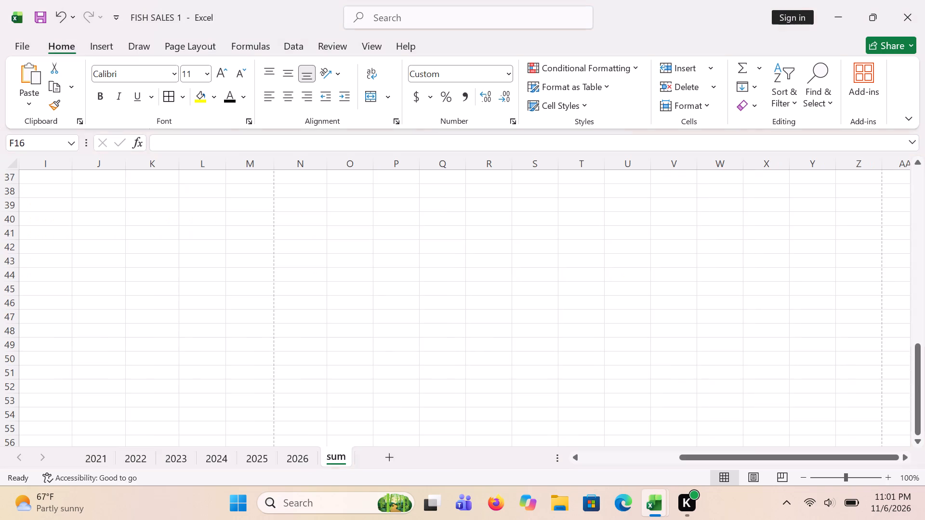
pyautogui.scroll(16, 106, 337)
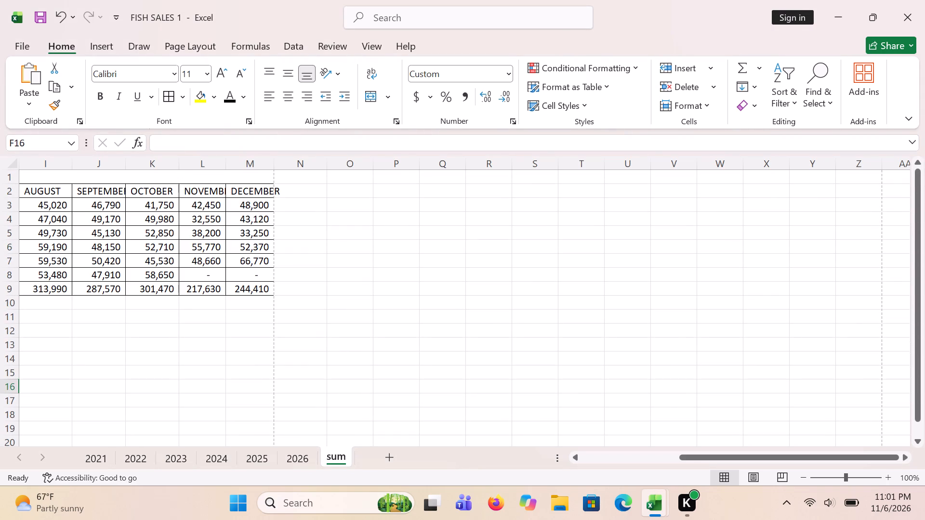
pyautogui.scroll(2, 116, 332)
pyautogui.click(571, 455)
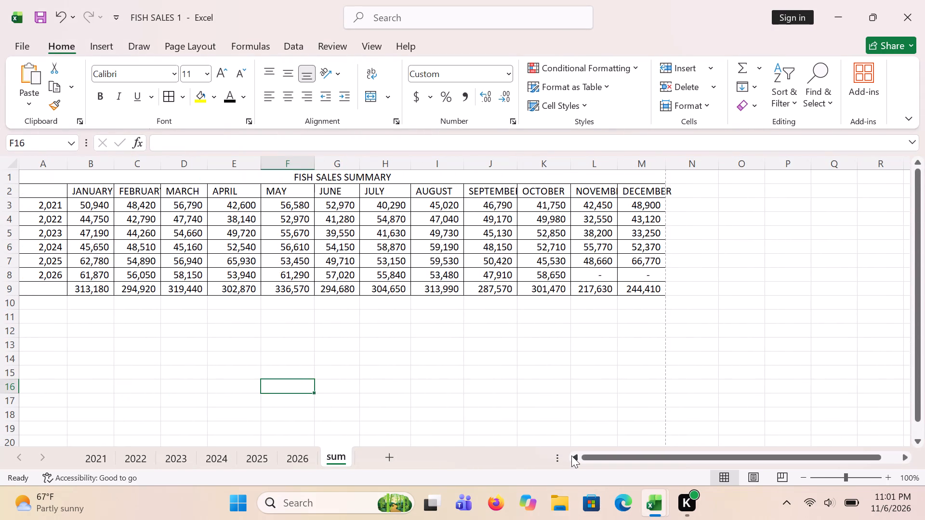
pyautogui.scroll(-5, 666, 388)
pyautogui.scroll(5, 666, 388)
pyautogui.scroll(-3, 666, 388)
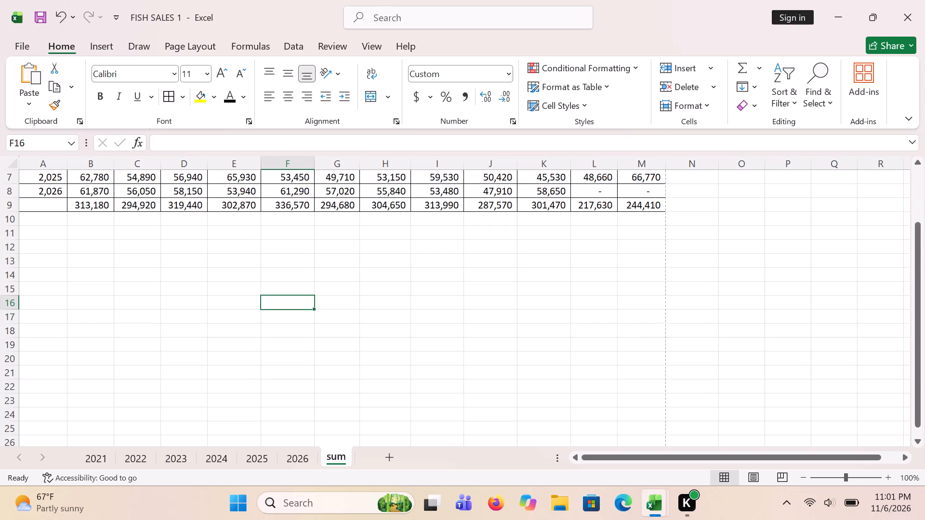
pyautogui.scroll(4, 666, 388)
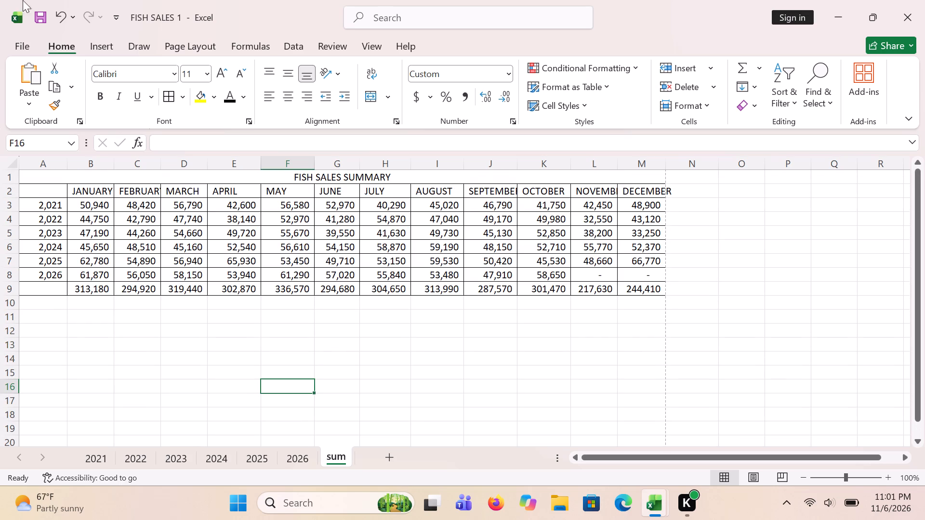
pyautogui.moveTo(68, 162); pyautogui.dragTo(66, 162)
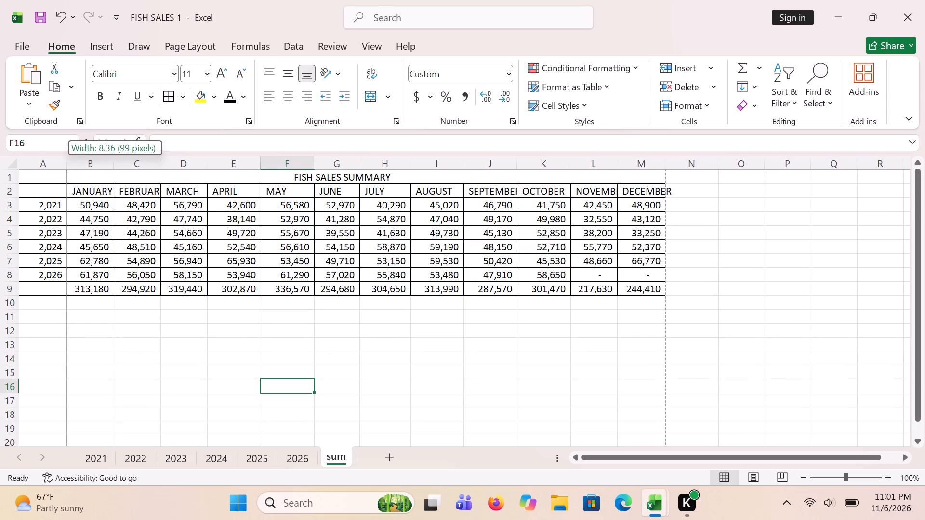
pyautogui.moveTo(66, 162); pyautogui.dragTo(60, 161)
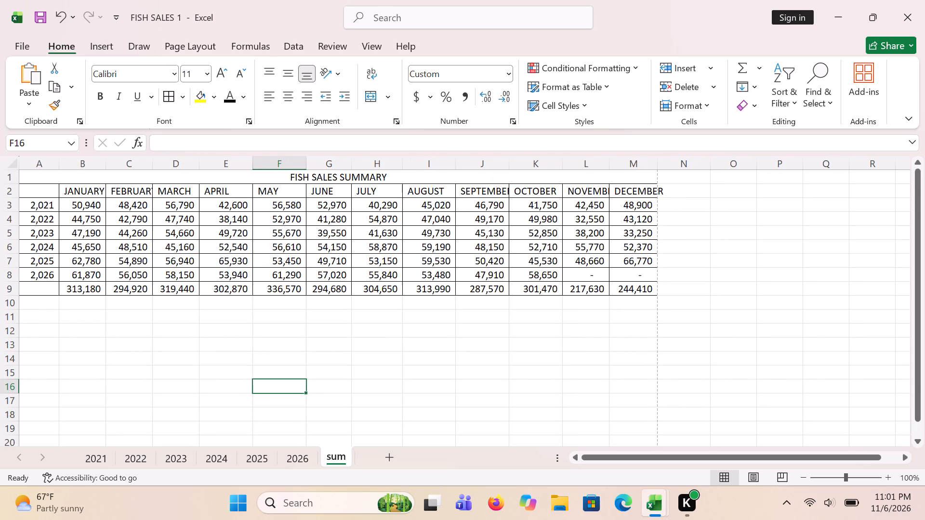
pyautogui.moveTo(400, 162); pyautogui.dragTo(396, 163)
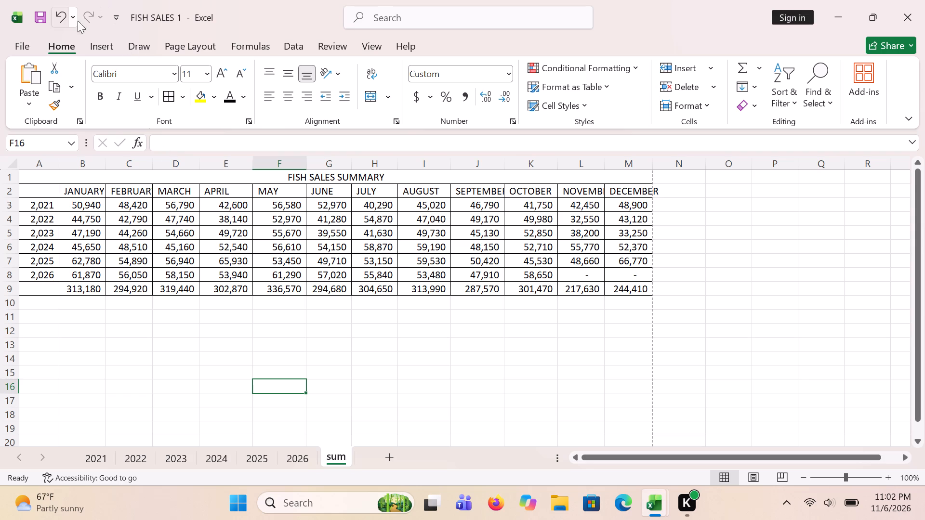
# Save the FISH SALES 1 workbook.
pyautogui.click(40, 14)
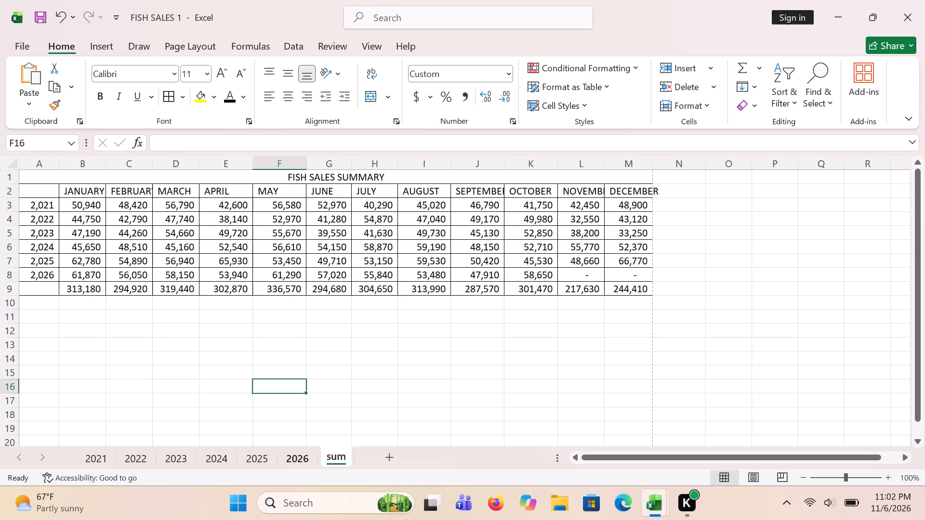
# Set the FISH SALES 1 sum sheet's print scaling to fit 1 page wide by 1 tall.
pyautogui.hotkey('ctrl', 'p')
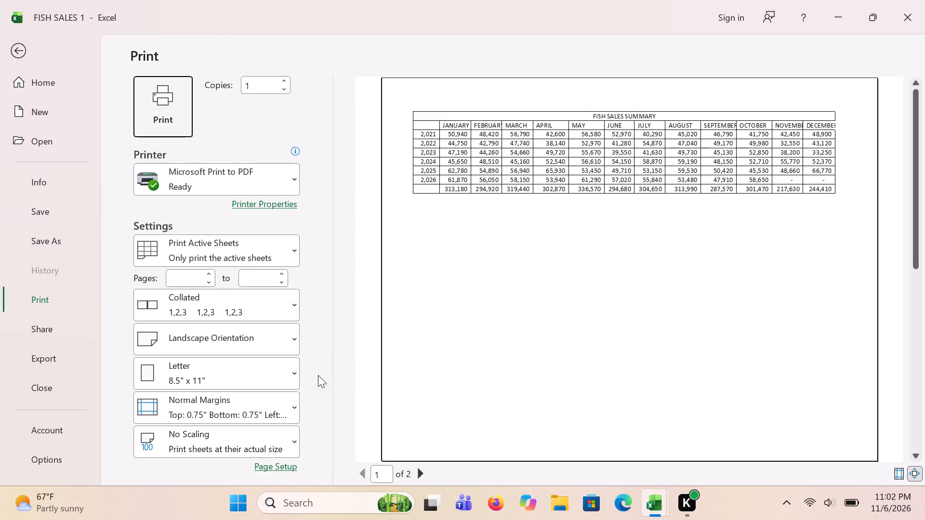
pyautogui.click(291, 466)
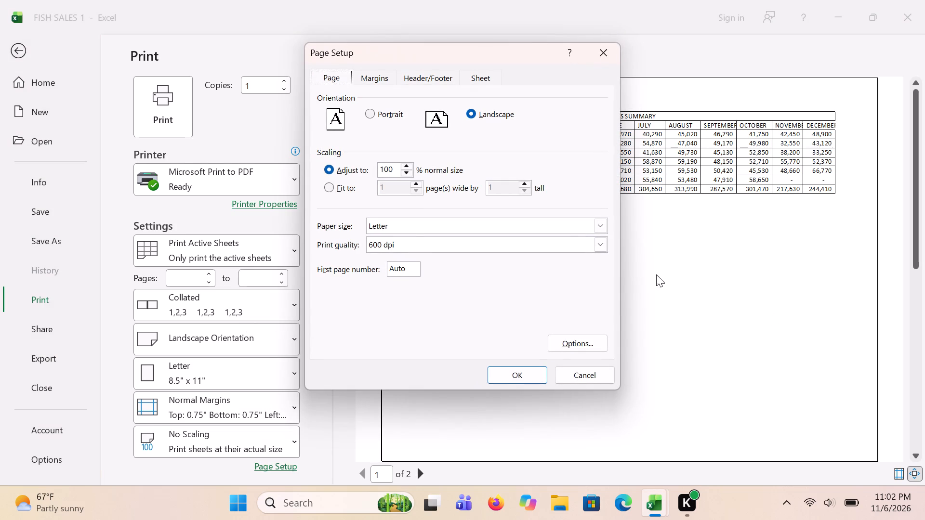
pyautogui.click(406, 186)
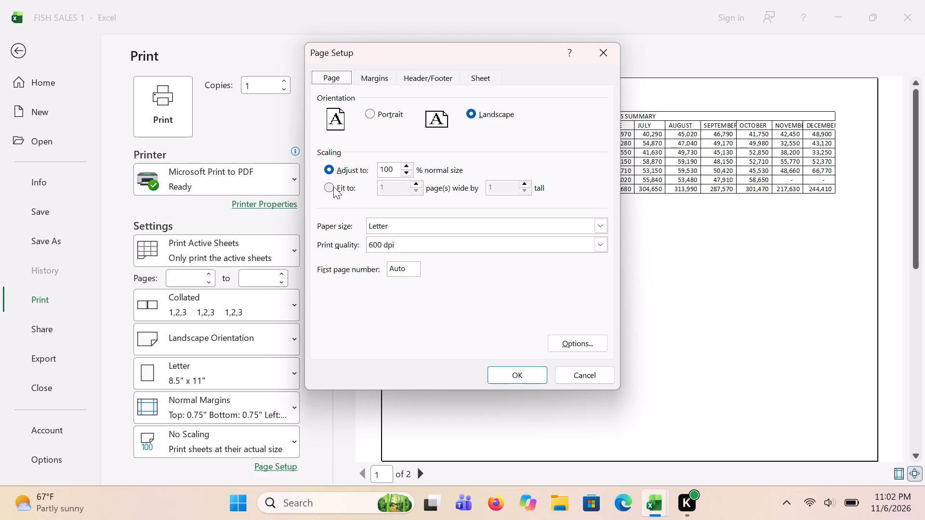
pyautogui.click(331, 187)
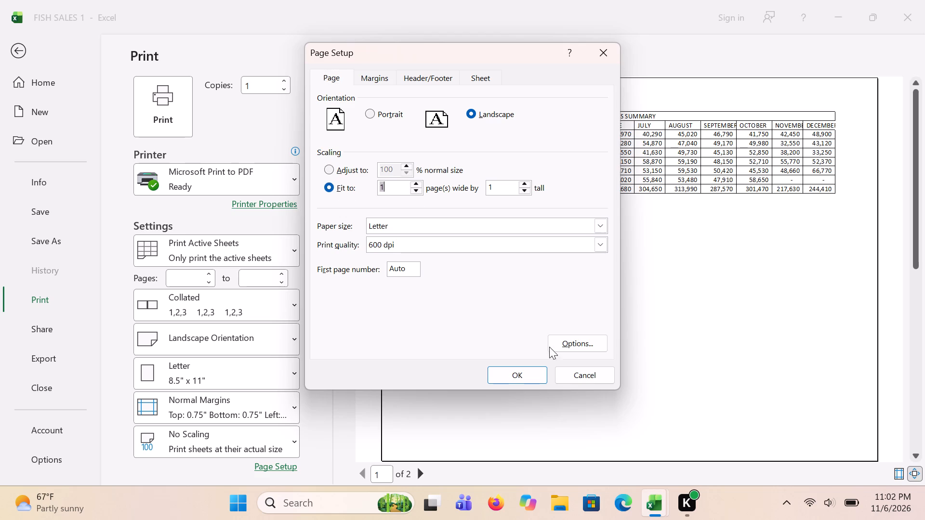
pyautogui.click(530, 376)
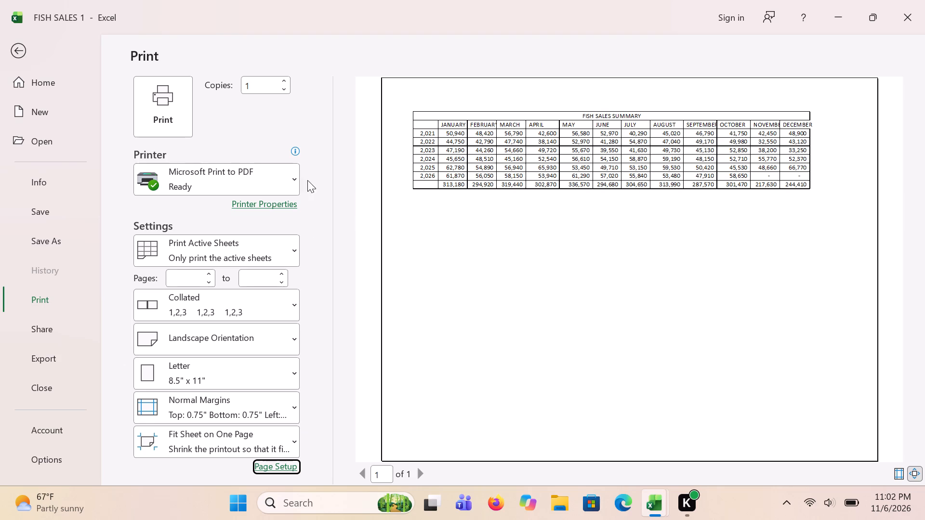
pyautogui.click(13, 48)
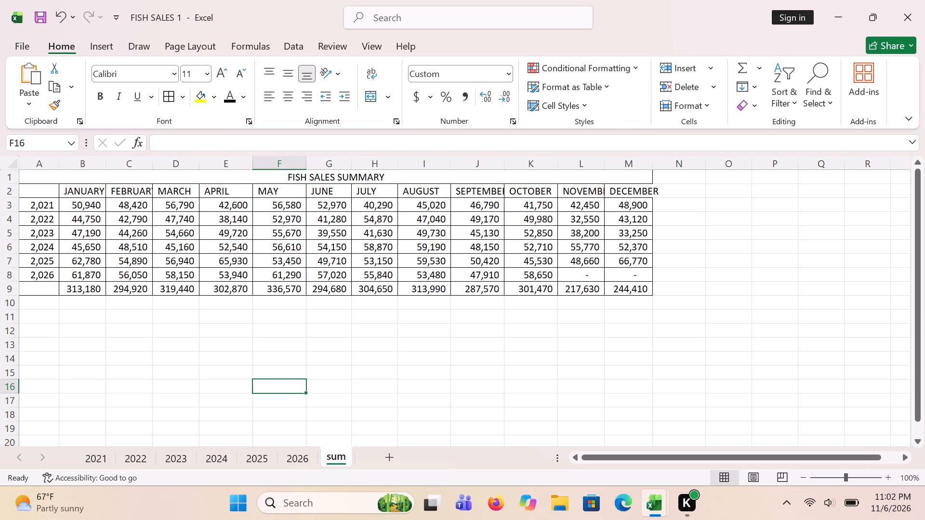
# Switch to the FISH SALES workbook and set its sum sheet's print scaling to fit 1 page wide by 1 tall.
pyautogui.hotkey('ctrl', 'Tab')
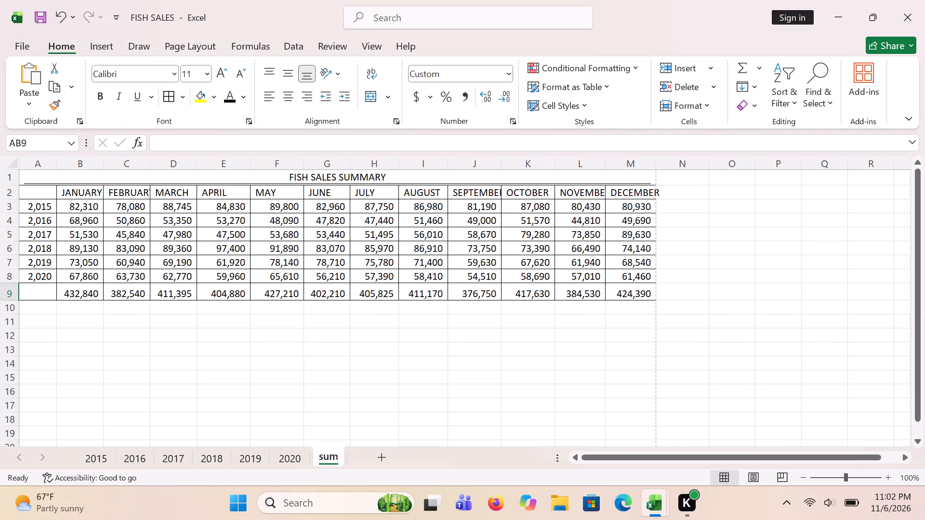
pyautogui.hotkey('ctrl', 'p')
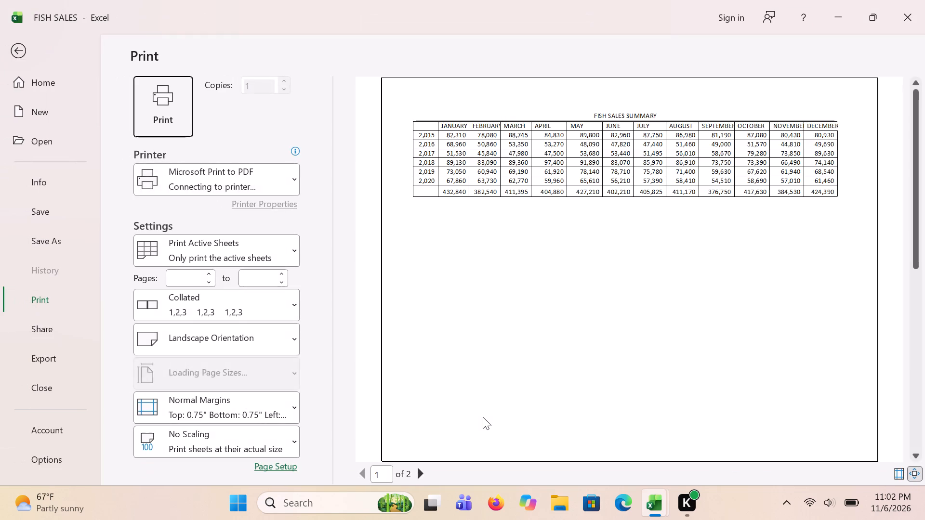
pyautogui.click(272, 465)
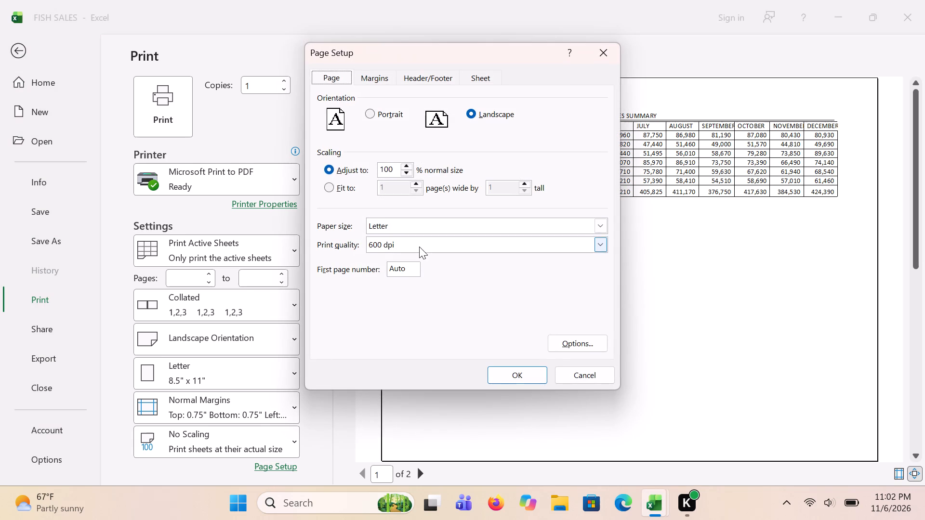
pyautogui.click(325, 187)
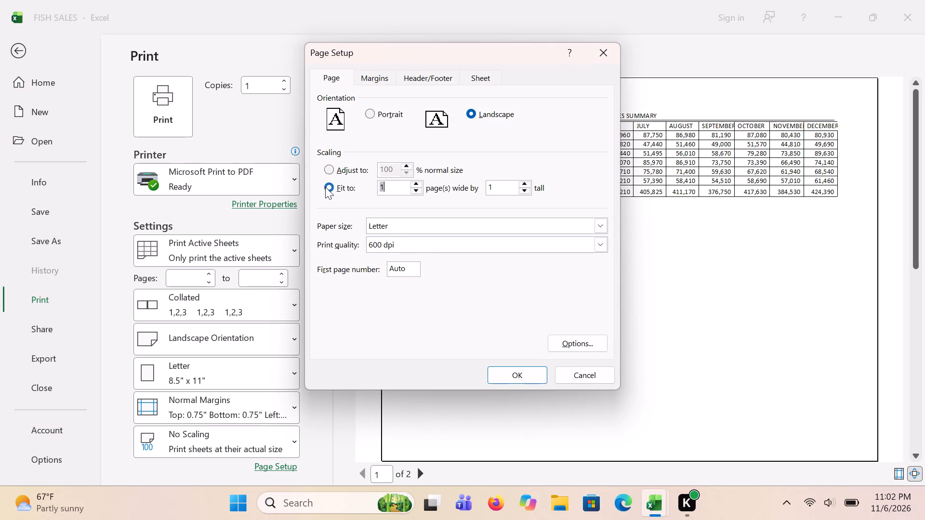
pyautogui.click(532, 376)
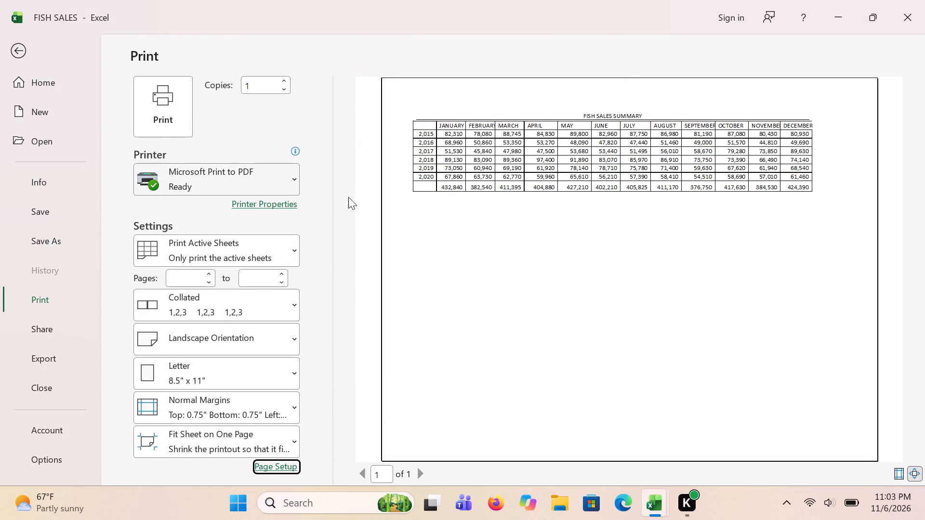
pyautogui.click(17, 51)
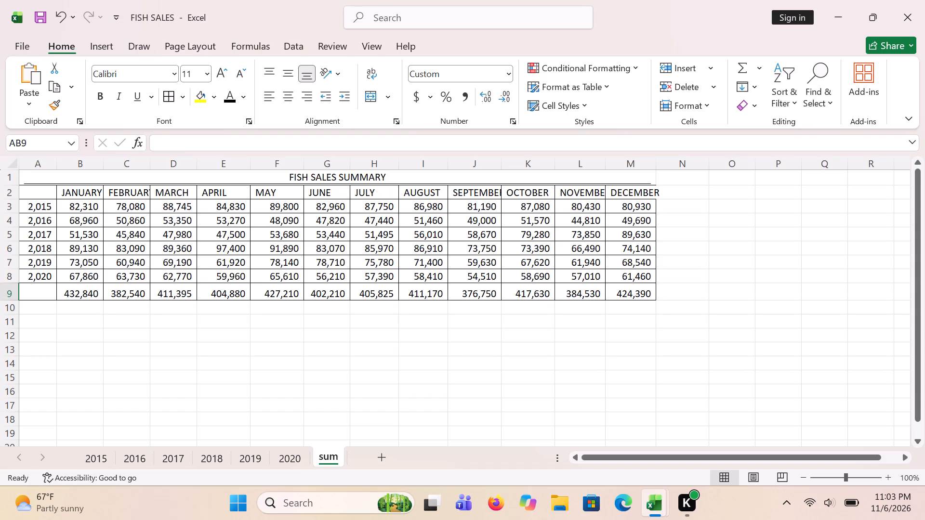
# Save the FISH SALES workbook.
pyautogui.click(37, 17)
# Check the FISH SALES sum sheet's print preview, margin presets and page setup scaling.
pyautogui.hotkey('ctrl', 'p')
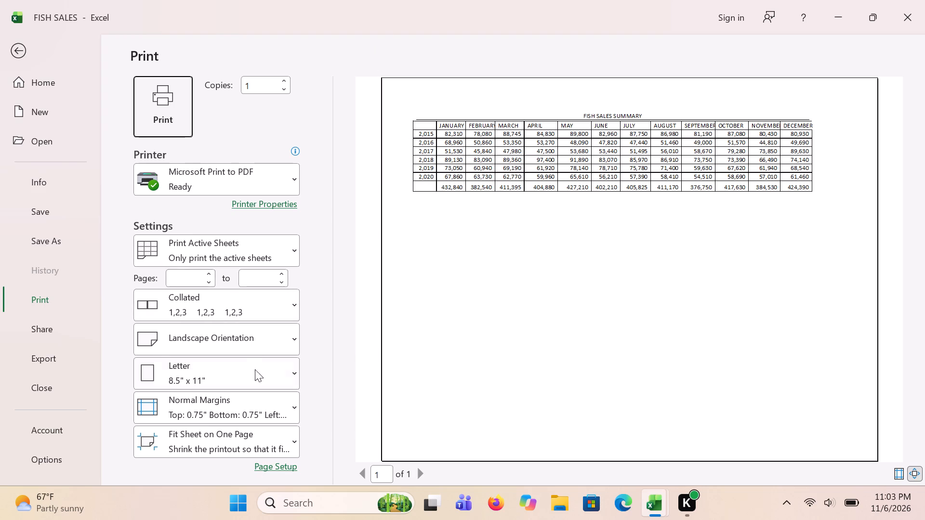
pyautogui.click(298, 405)
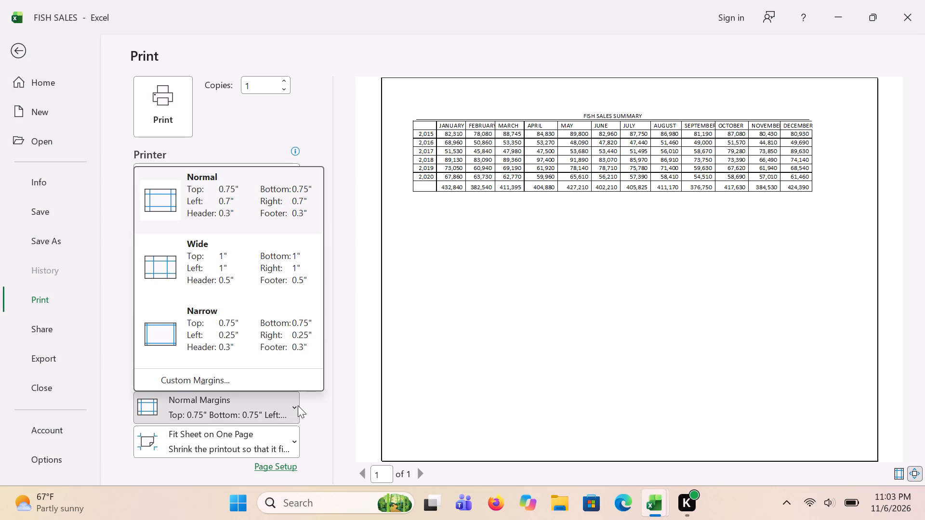
pyautogui.click(510, 331)
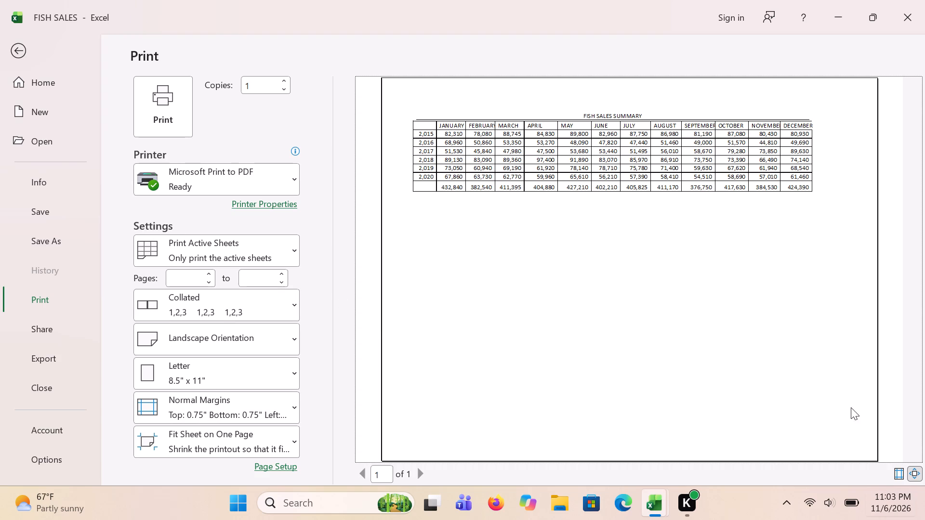
pyautogui.click(17, 49)
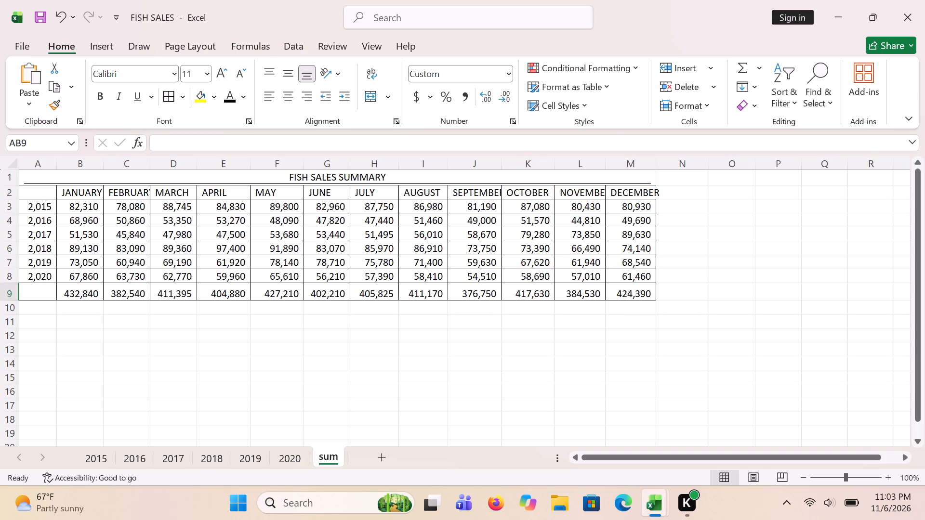
pyautogui.hotkey('ctrl', 'p')
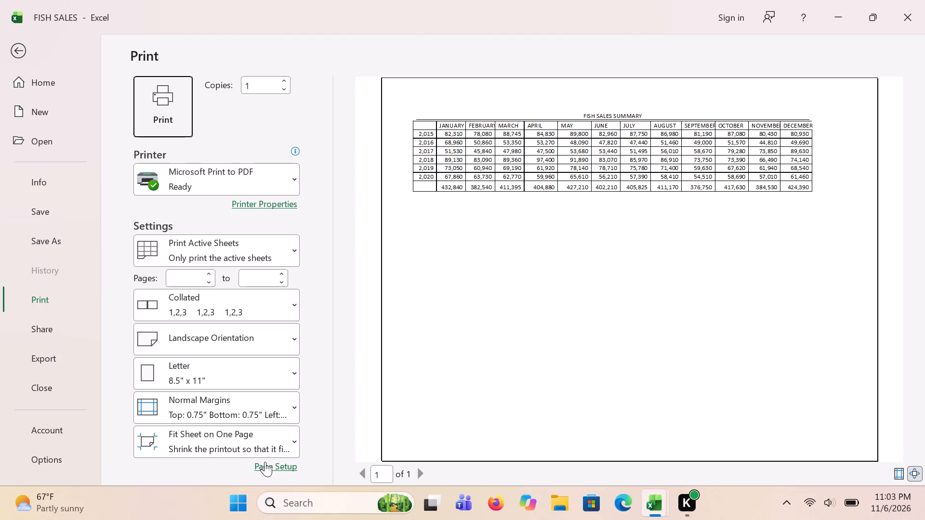
pyautogui.click(279, 466)
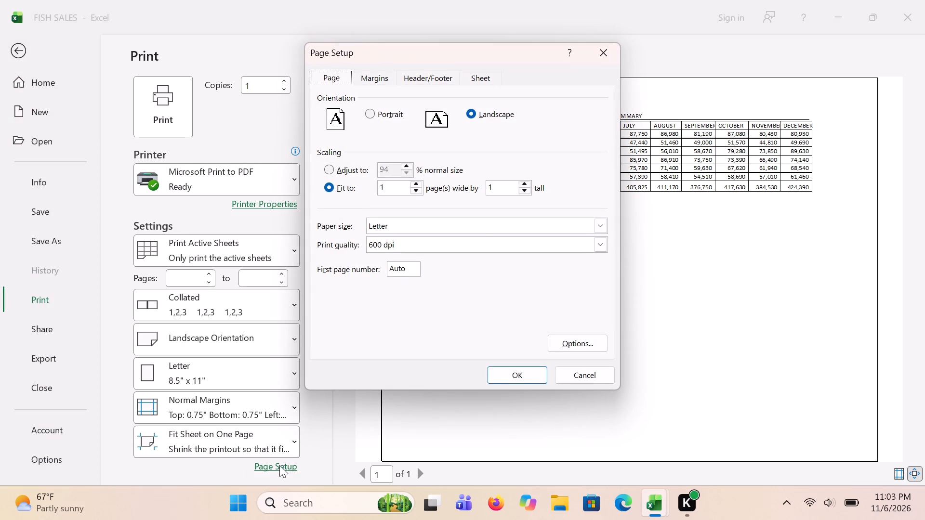
pyautogui.click(601, 53)
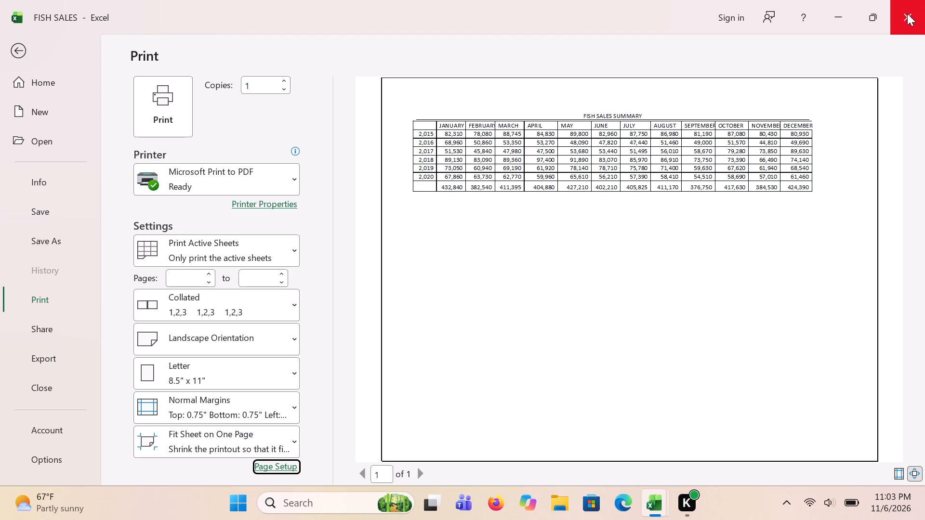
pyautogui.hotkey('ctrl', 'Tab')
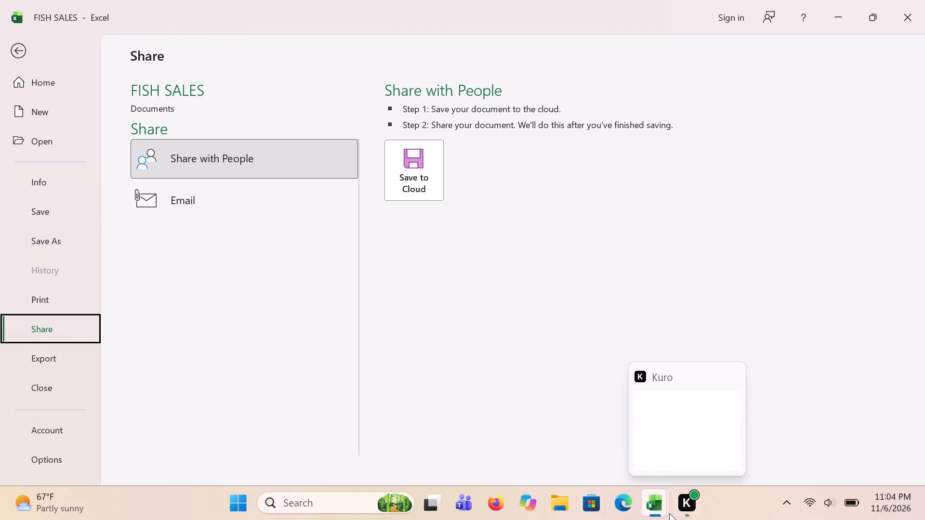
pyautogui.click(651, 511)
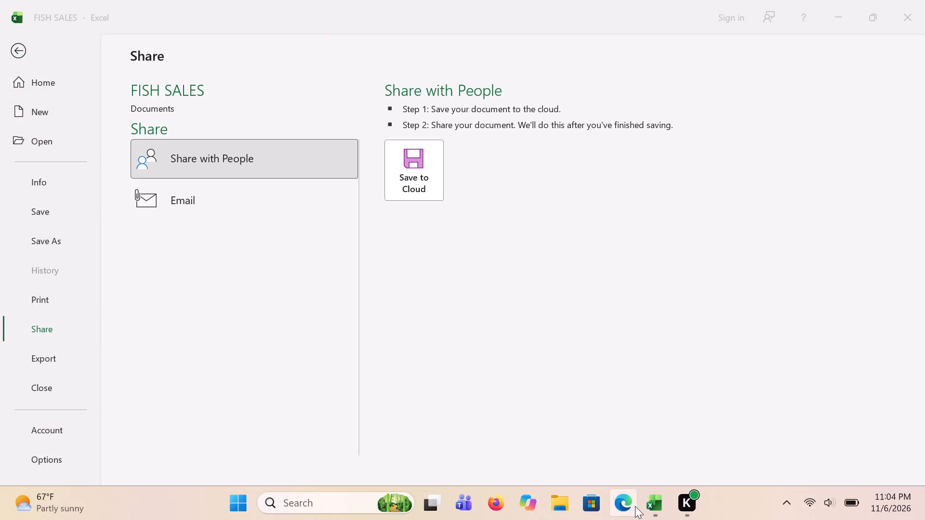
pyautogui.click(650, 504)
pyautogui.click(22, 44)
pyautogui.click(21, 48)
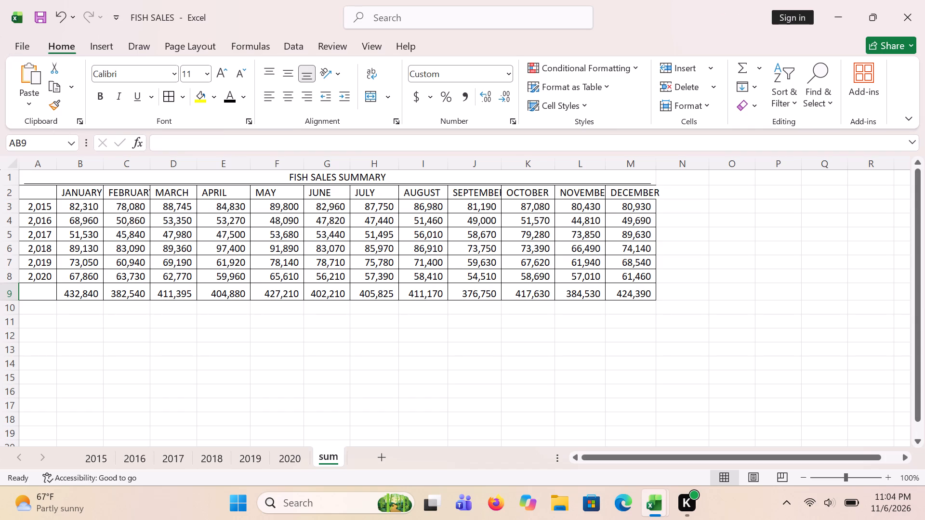
# Compare the summary table in FISH SALES with the one in FISH SALES 1, ending back in FISH SALES.
pyautogui.click(205, 329)
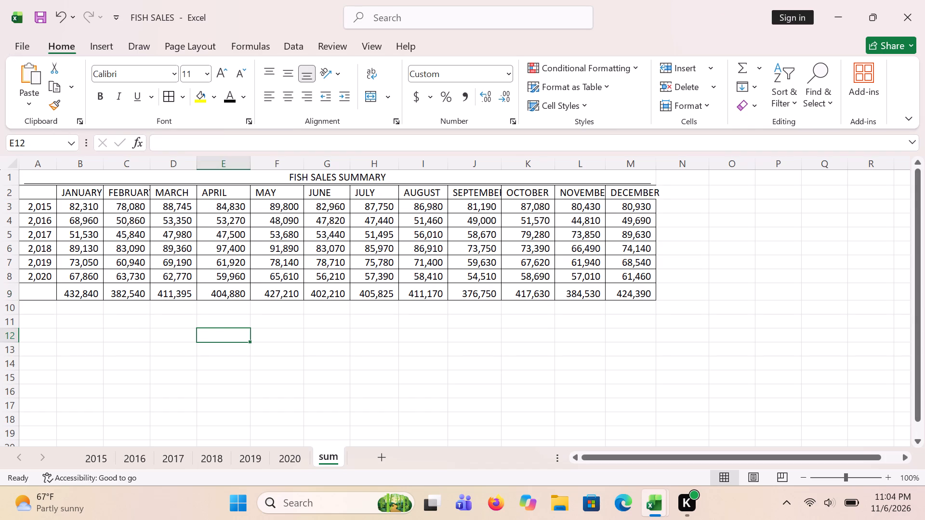
pyautogui.hotkey('ctrl', 'Tab')
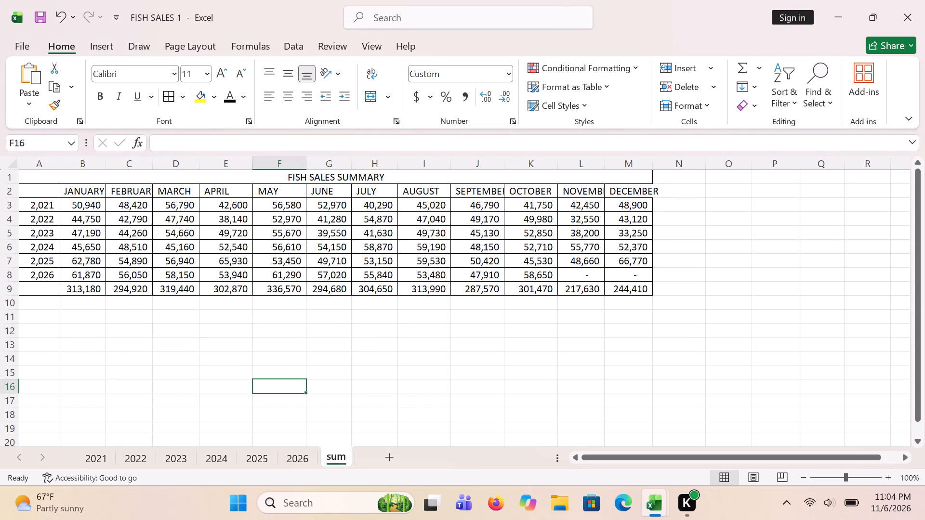
pyautogui.hotkey('ctrl', 'Tab')
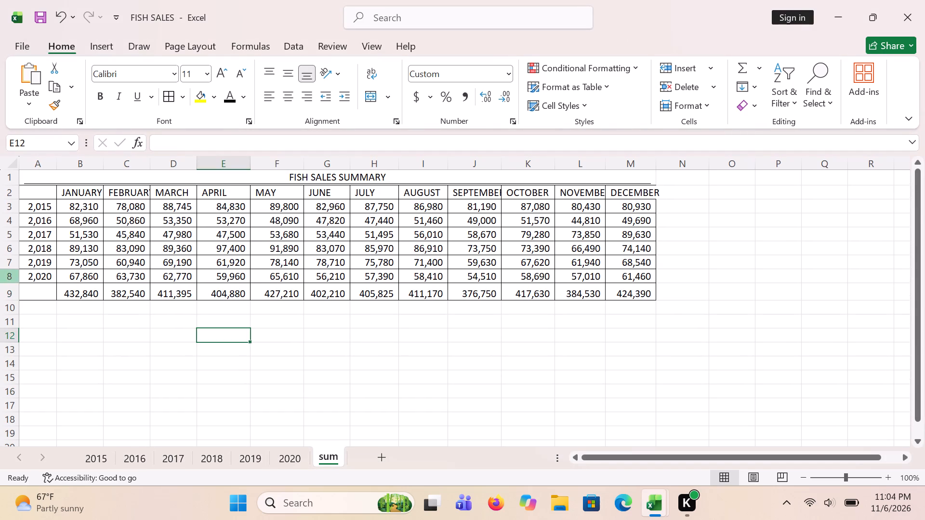